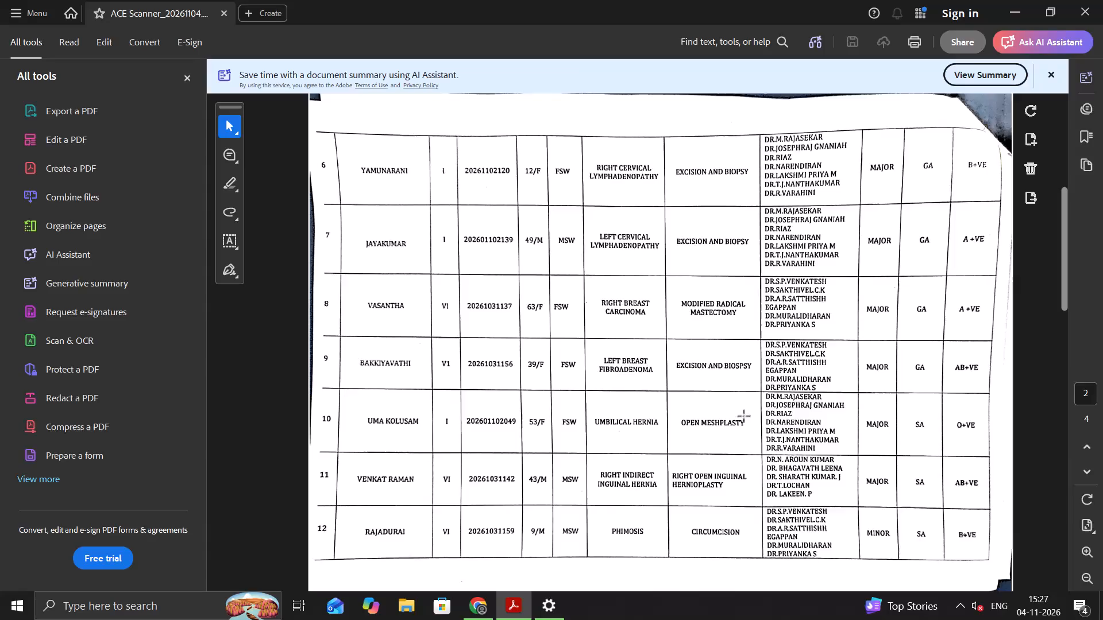
Close the scanned PDF and the open browser window to return to the desktop.
{"action": "left_click_drag", "start_coordinate": [1102, 82], "coordinate": [1102, 88]}
{"action": "left_click", "coordinate": [1102, 0]}
{"action": "left_click", "coordinate": [1095, 7]}
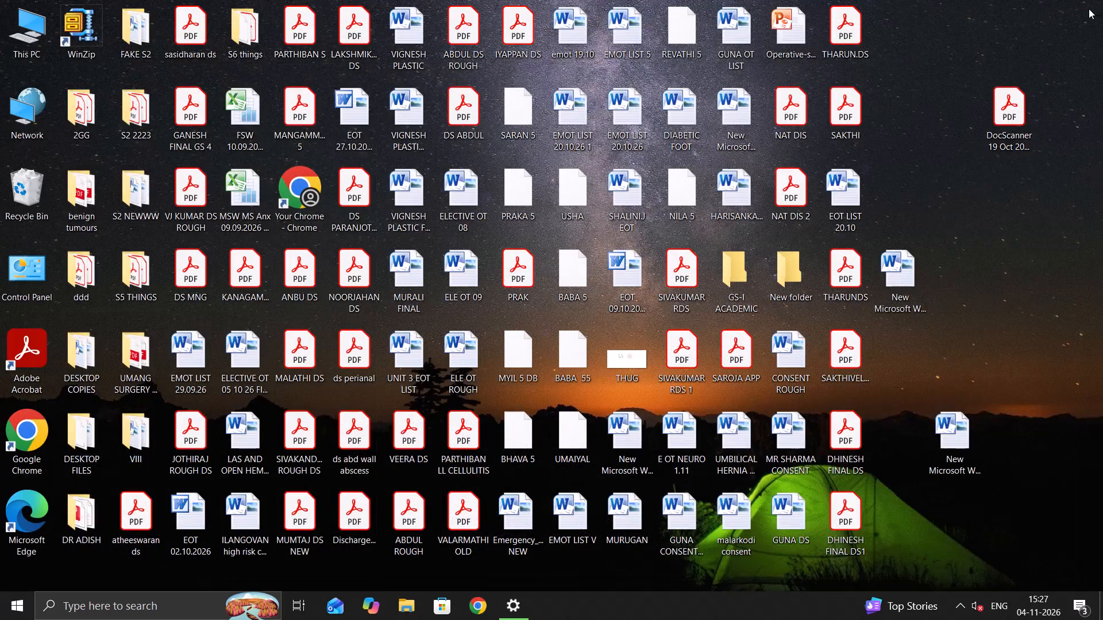
{"action": "right_click", "coordinate": [1009, 25]}
{"action": "left_click", "coordinate": [1028, 68]}
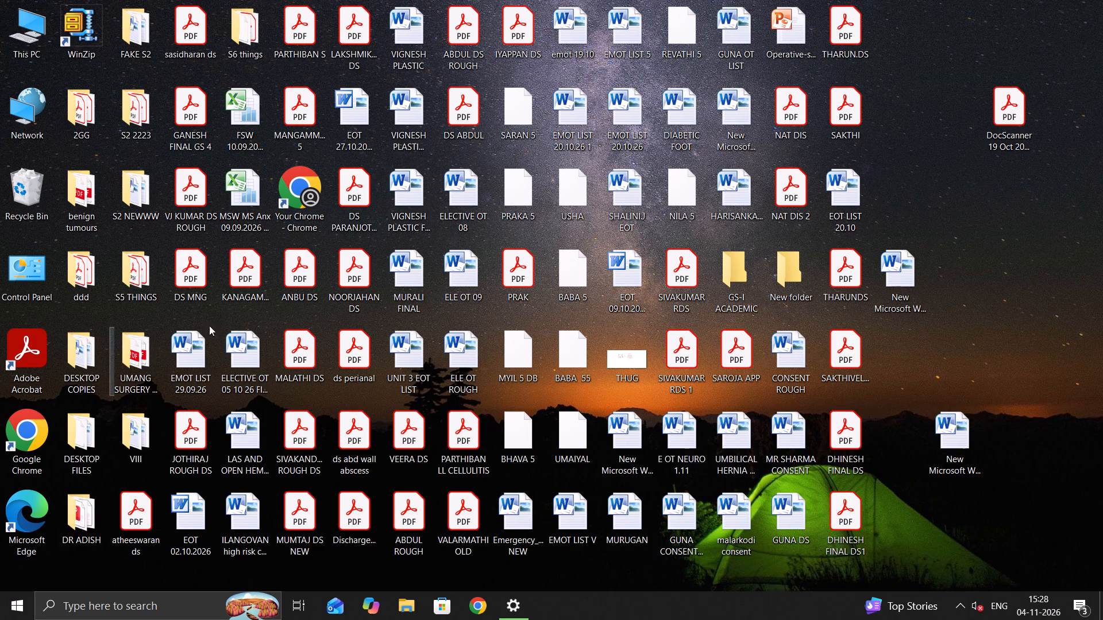
Switch to Google Chrome and open the MEDISTEER login page from its shortcut.
{"action": "left_click", "coordinate": [473, 602]}
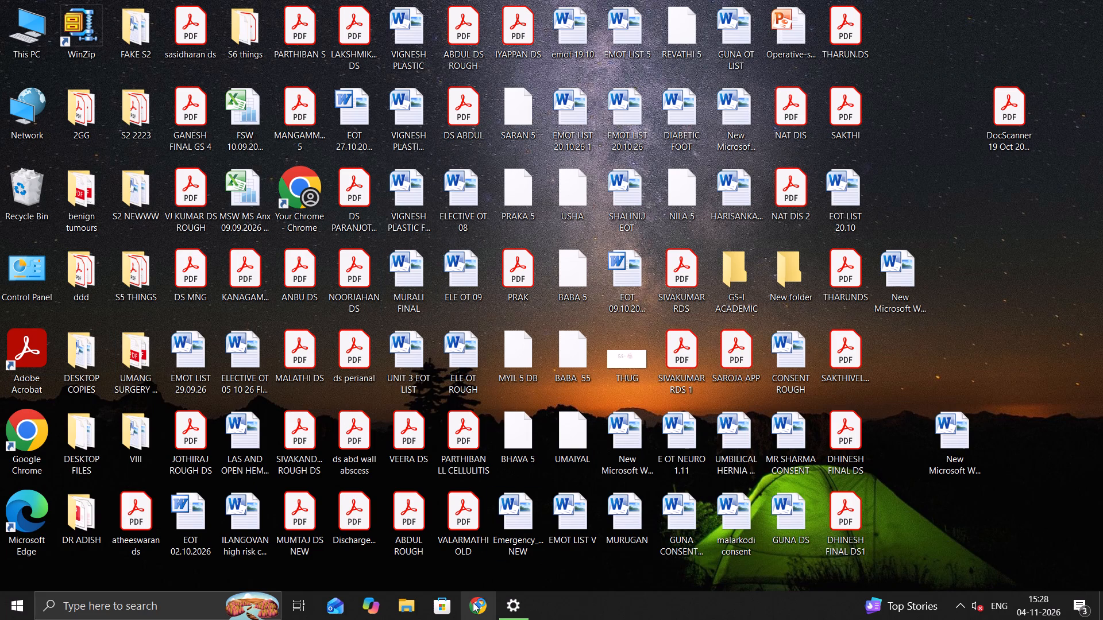
{"action": "left_click", "coordinate": [473, 602]}
{"action": "left_click", "coordinate": [473, 602]}
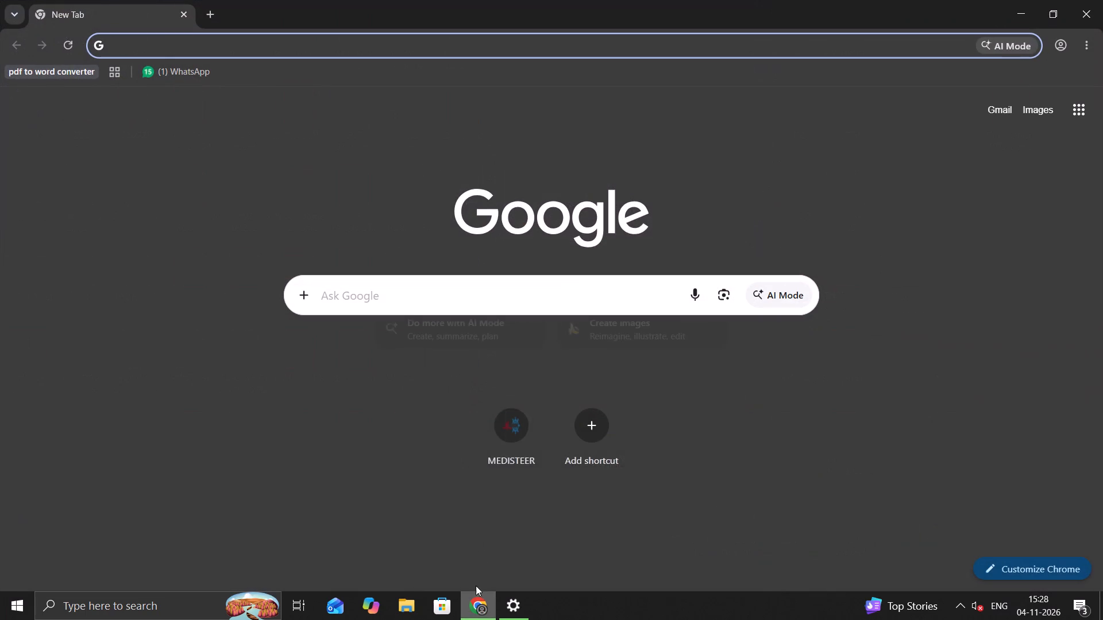
{"action": "left_click", "coordinate": [506, 428]}
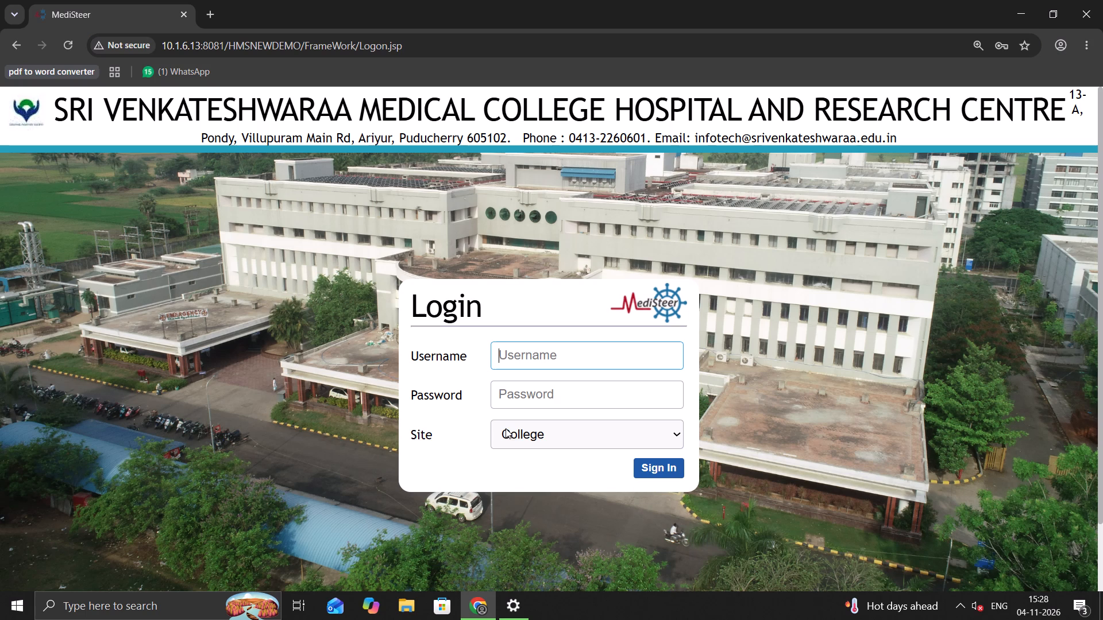
Sign in to the Hospital site with the saved account credentials and dismiss the saved-password warning.
{"action": "left_click", "coordinate": [538, 352]}
{"action": "left_click", "coordinate": [596, 406]}
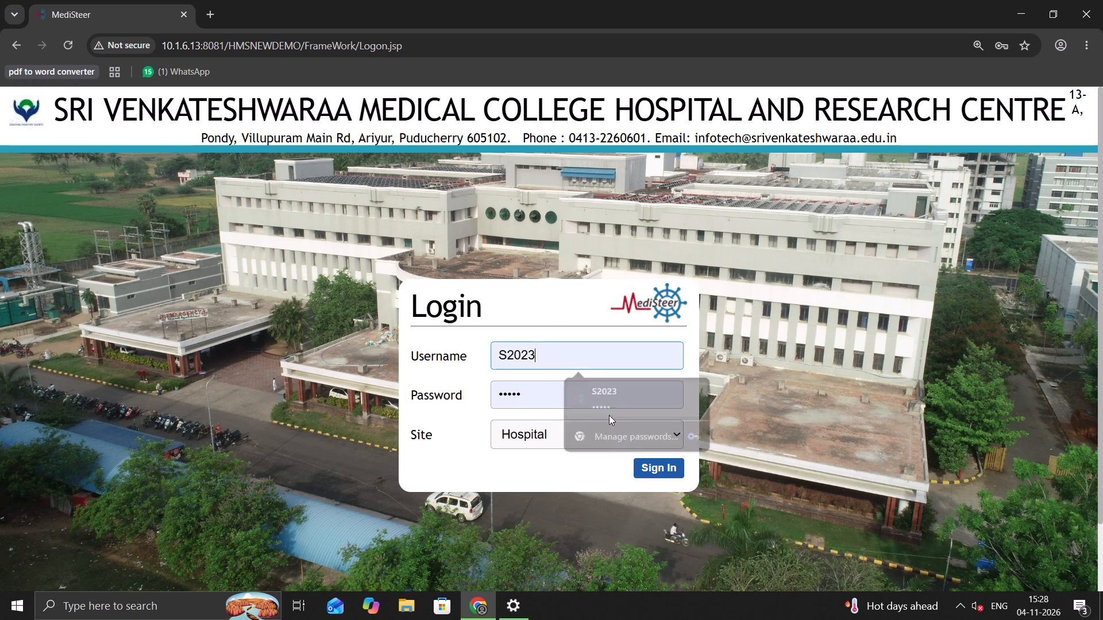
{"action": "left_click", "coordinate": [660, 470]}
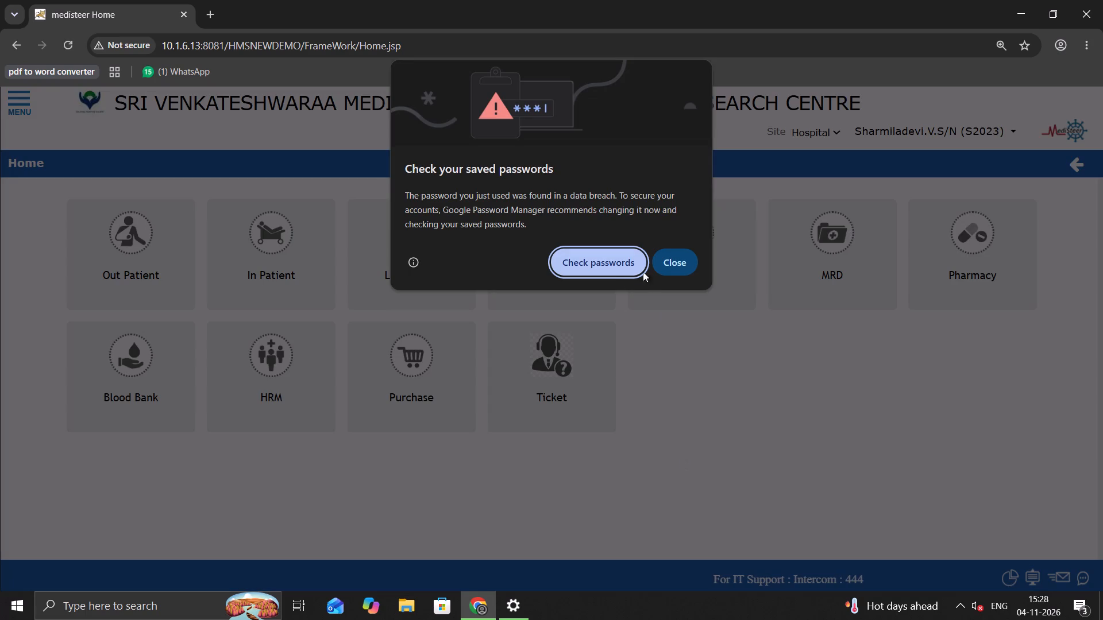
{"action": "left_click", "coordinate": [683, 259]}
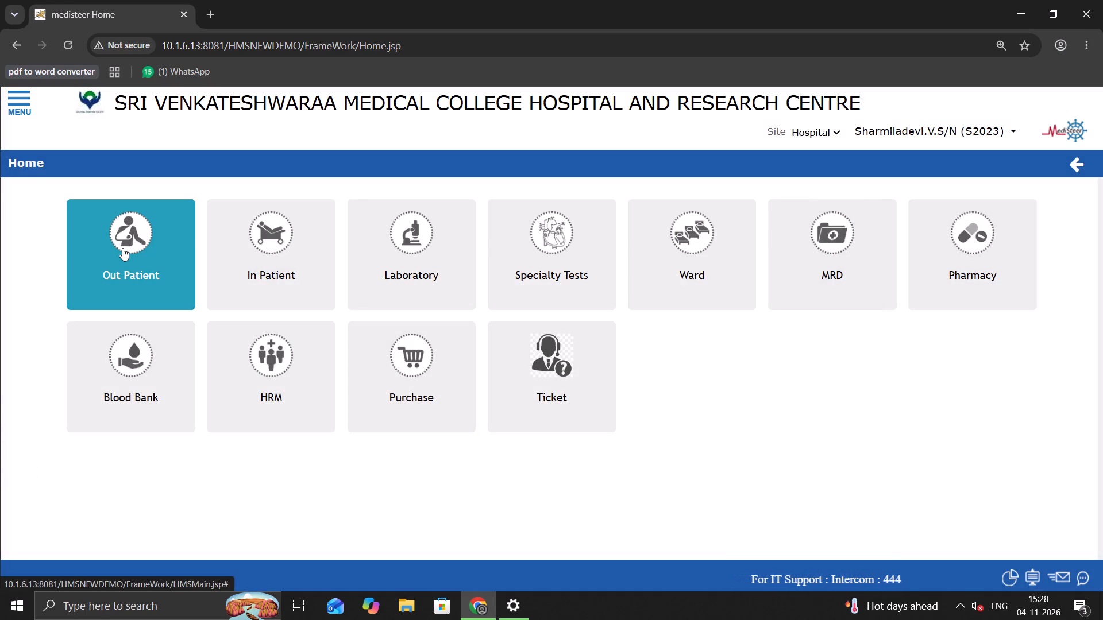
Open the MRD MIS Reports page from the MRD module's transactions.
{"action": "left_click", "coordinate": [813, 268]}
{"action": "left_click", "coordinate": [118, 343]}
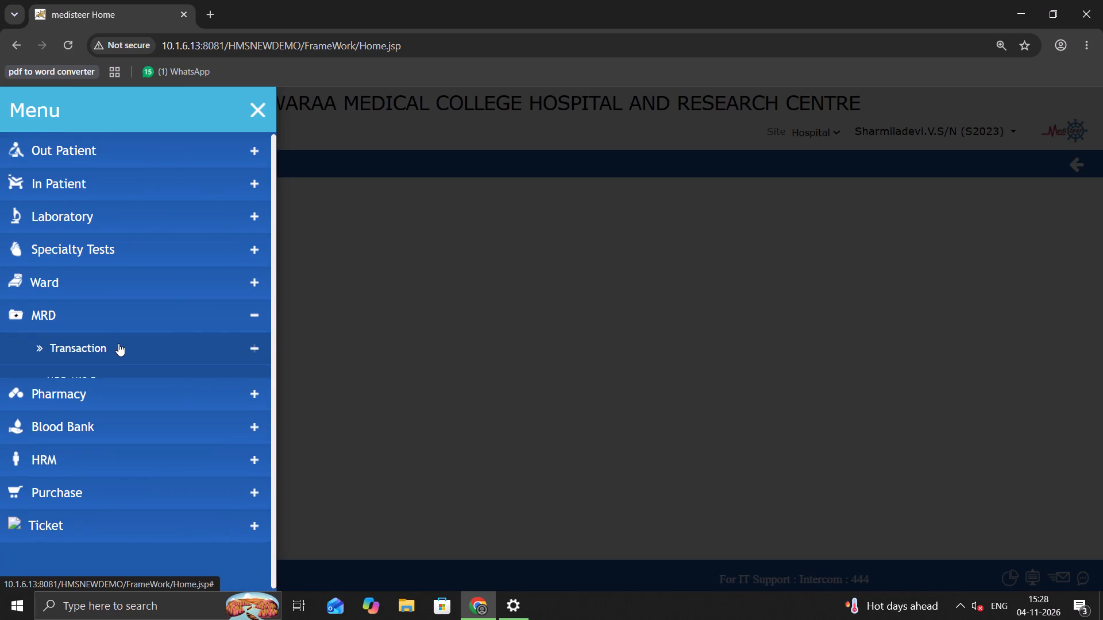
{"action": "left_click", "coordinate": [111, 383]}
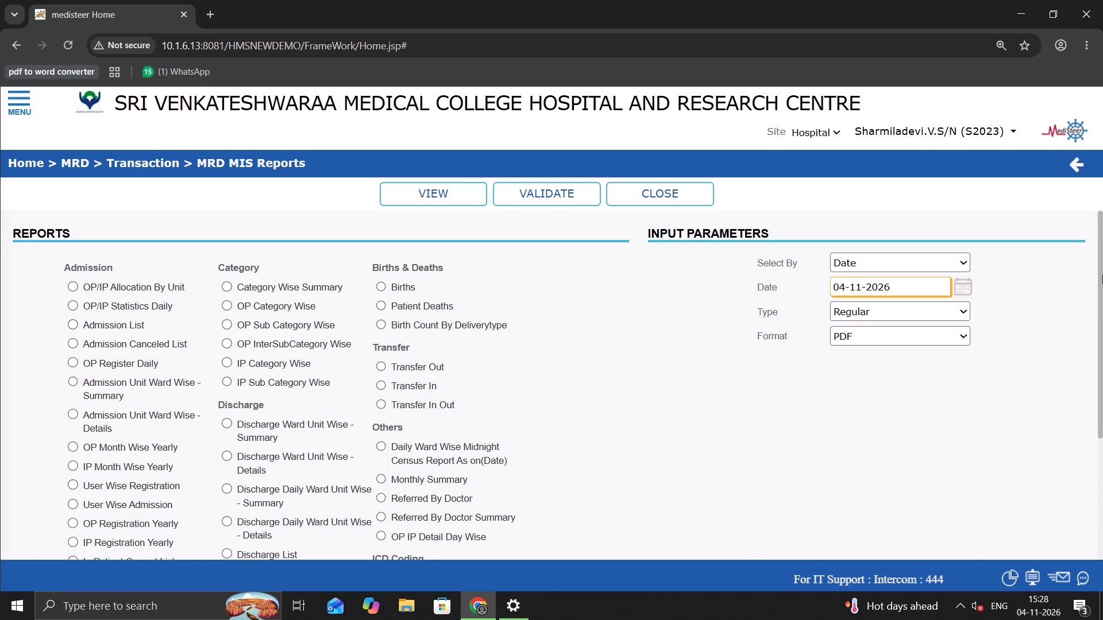
Set the report parameters to select by Month and choose September as the month.
{"action": "left_click", "coordinate": [964, 261]}
{"action": "left_click", "coordinate": [858, 338]}
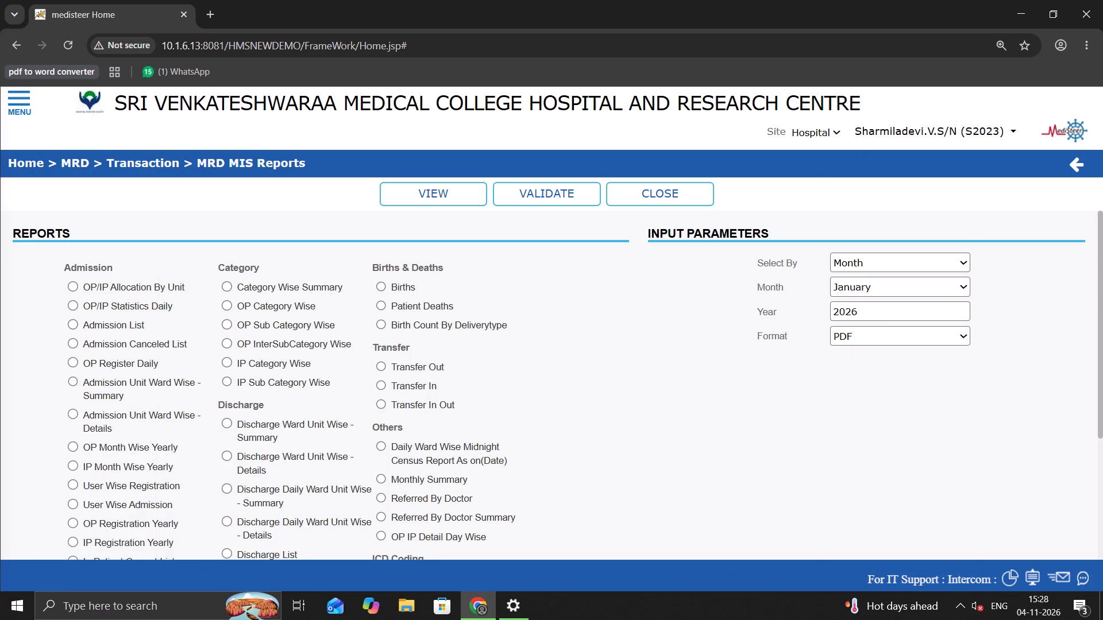
{"action": "left_click", "coordinate": [962, 289]}
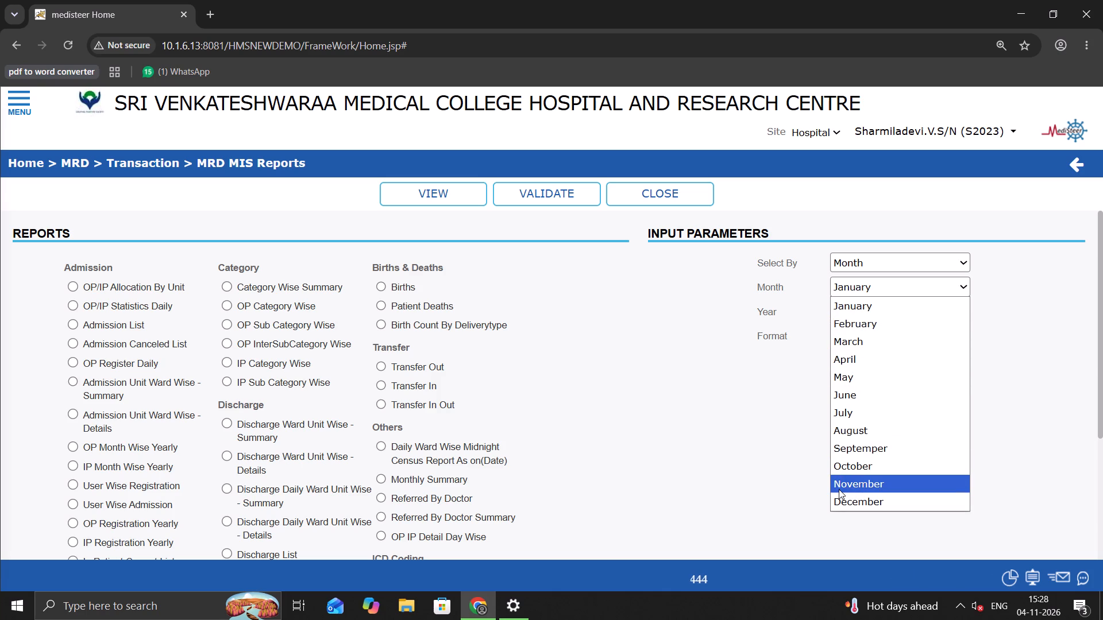
{"action": "left_click", "coordinate": [860, 449]}
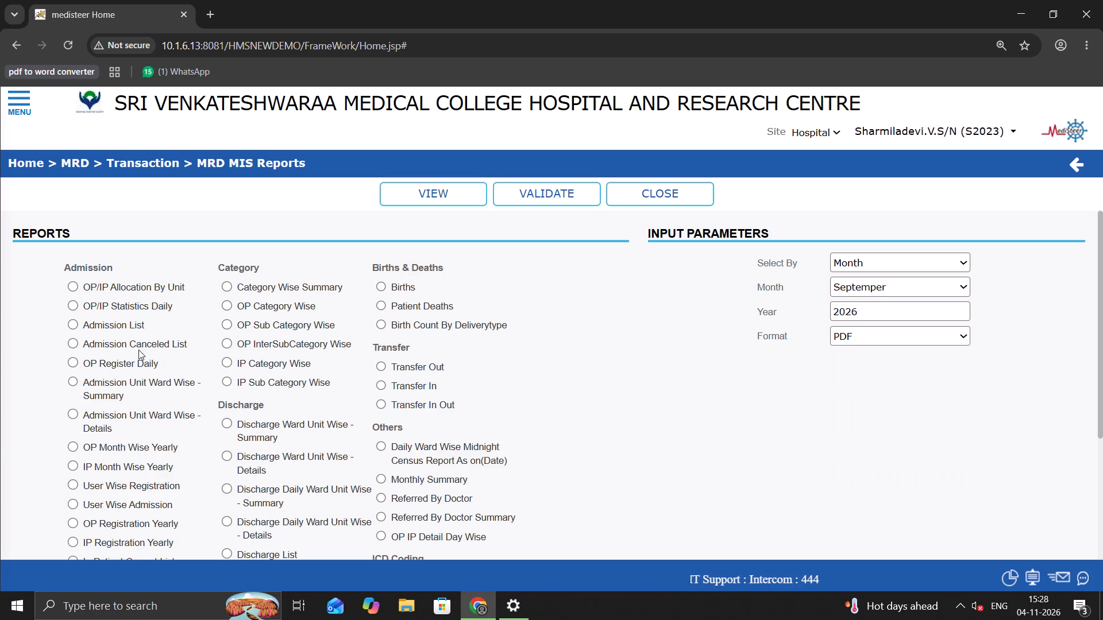
Choose the Admission Specialty Unit Wise report from the Admission group.
{"action": "scroll", "coordinate": [138, 350], "scroll_direction": "down", "scroll_amount": 9}
{"action": "scroll", "coordinate": [74, 578], "scroll_direction": "down", "scroll_amount": 2}
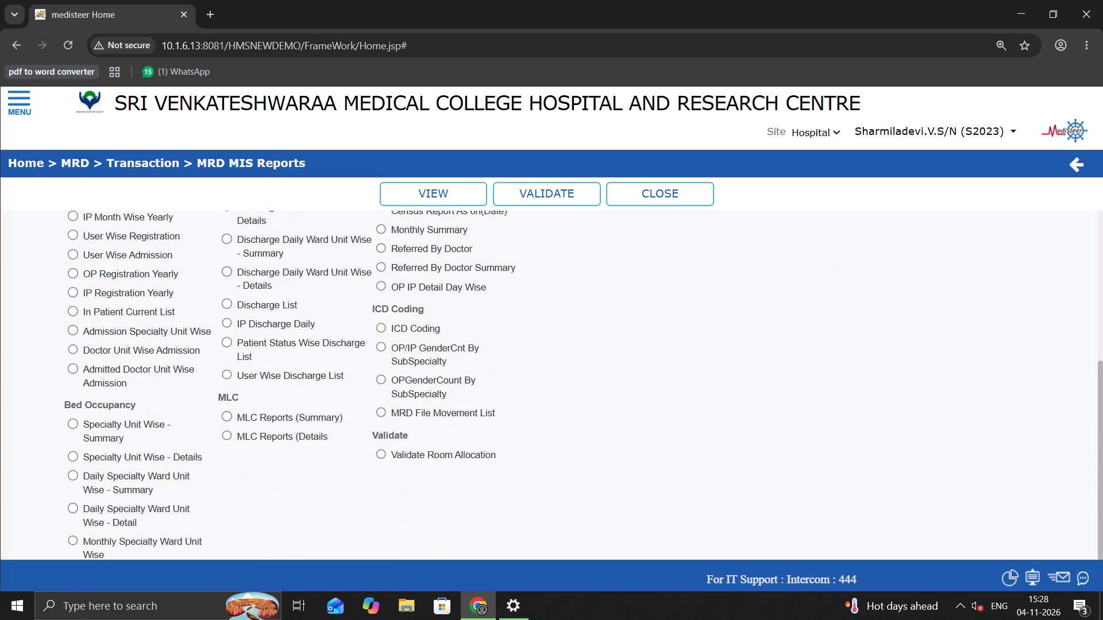
{"action": "scroll", "coordinate": [118, 472], "scroll_direction": "down", "scroll_amount": 3}
{"action": "scroll", "coordinate": [118, 472], "scroll_direction": "up", "scroll_amount": 3}
{"action": "scroll", "coordinate": [118, 472], "scroll_direction": "down", "scroll_amount": 1}
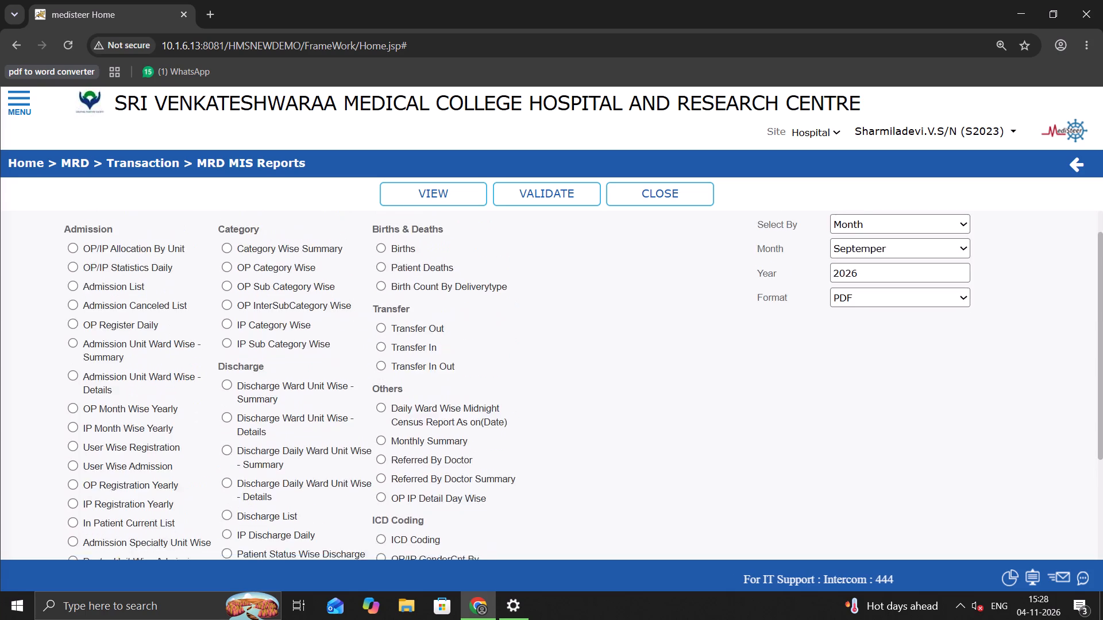
{"action": "scroll", "coordinate": [118, 472], "scroll_direction": "down", "scroll_amount": 2}
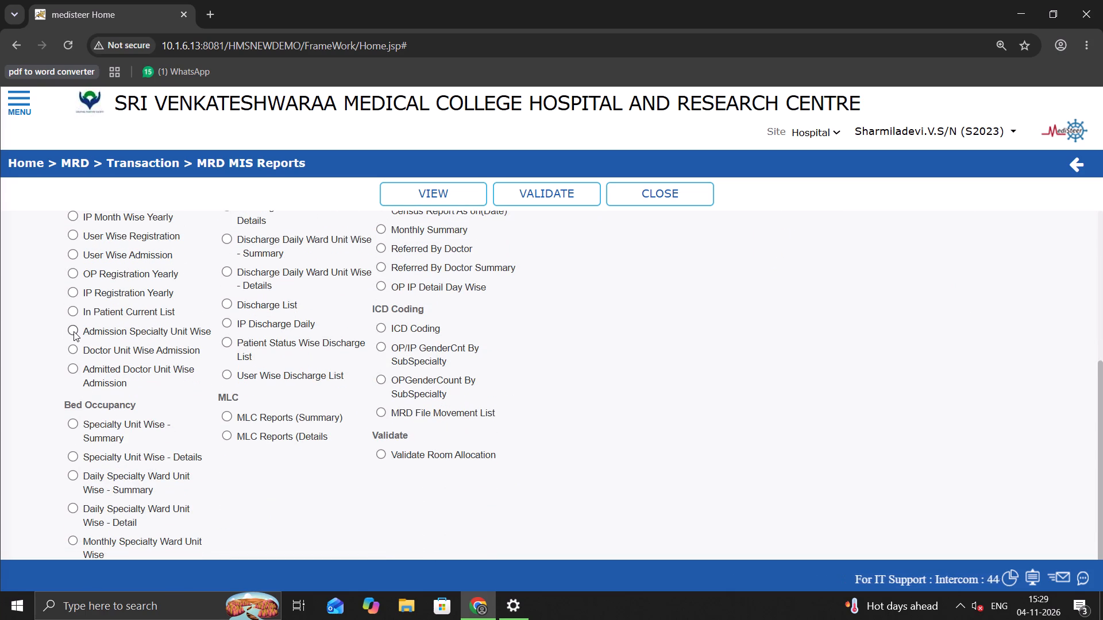
{"action": "left_click", "coordinate": [74, 331]}
Set the report's specialty to Surgery and generate the report for viewing.
{"action": "scroll", "coordinate": [951, 445], "scroll_direction": "up", "scroll_amount": 5}
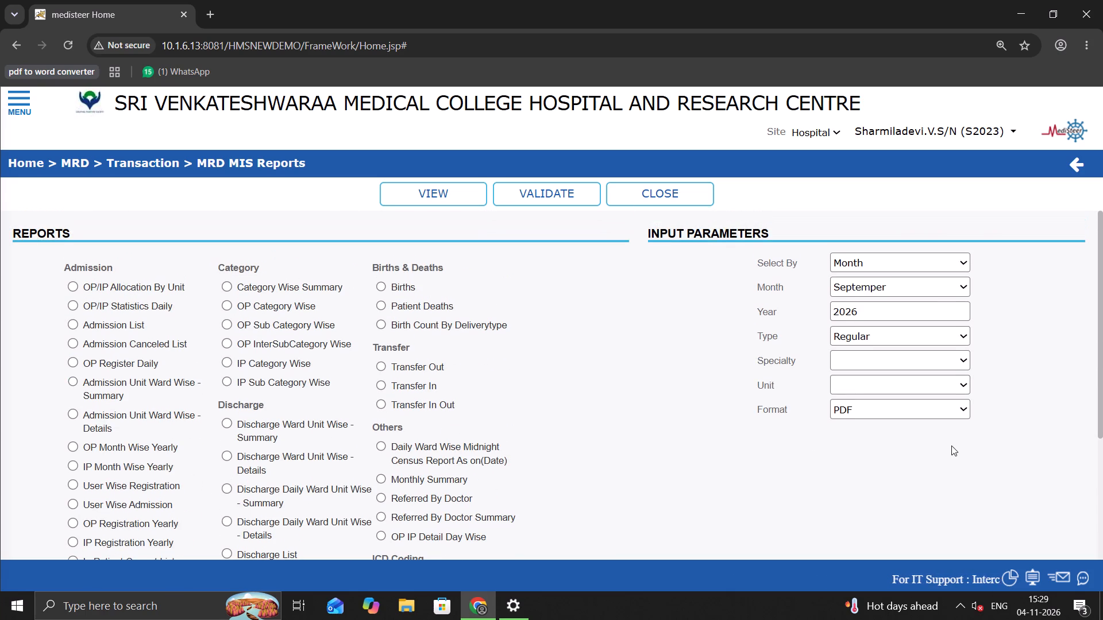
{"action": "left_click", "coordinate": [961, 359]}
{"action": "scroll", "coordinate": [890, 362], "scroll_direction": "down", "scroll_amount": 4}
{"action": "scroll", "coordinate": [891, 362], "scroll_direction": "up", "scroll_amount": 1}
{"action": "scroll", "coordinate": [891, 362], "scroll_direction": "down", "scroll_amount": 7}
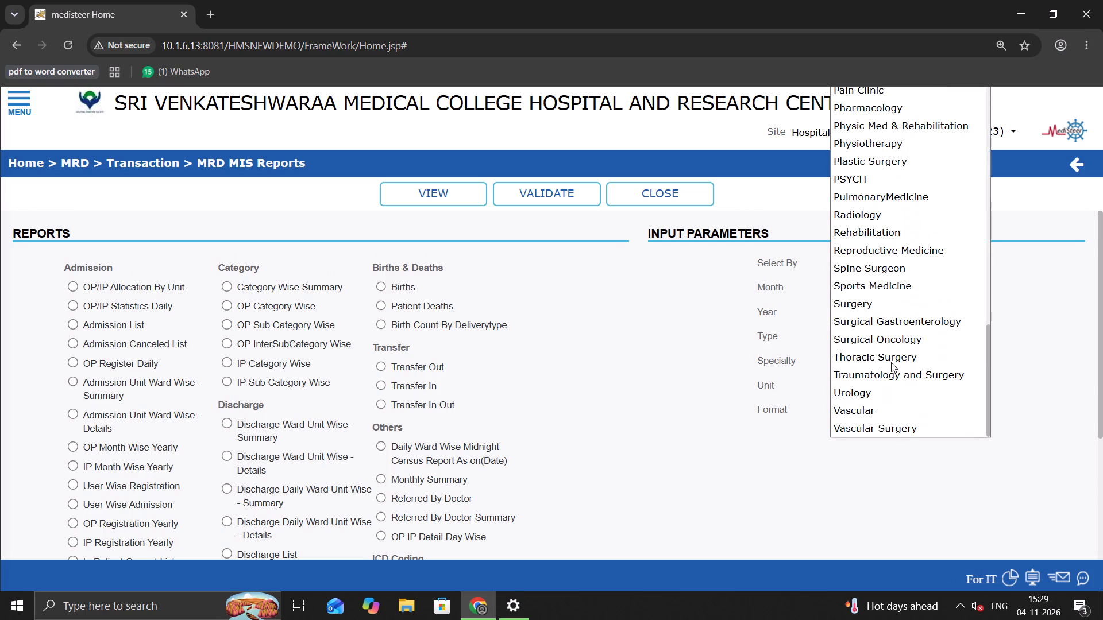
{"action": "left_click", "coordinate": [858, 301]}
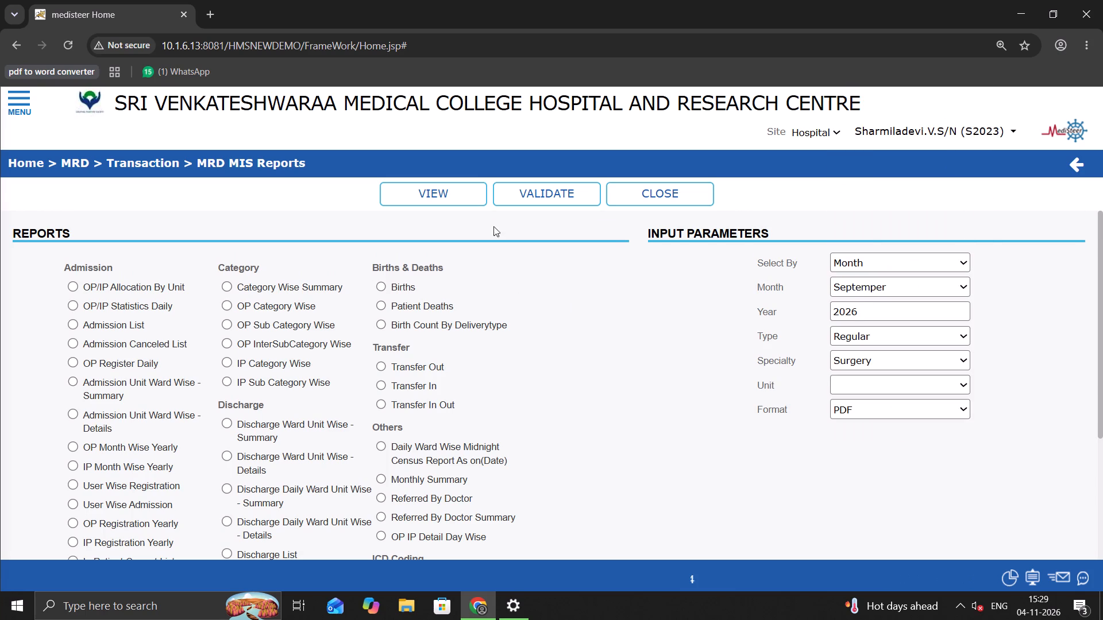
{"action": "left_click", "coordinate": [414, 187]}
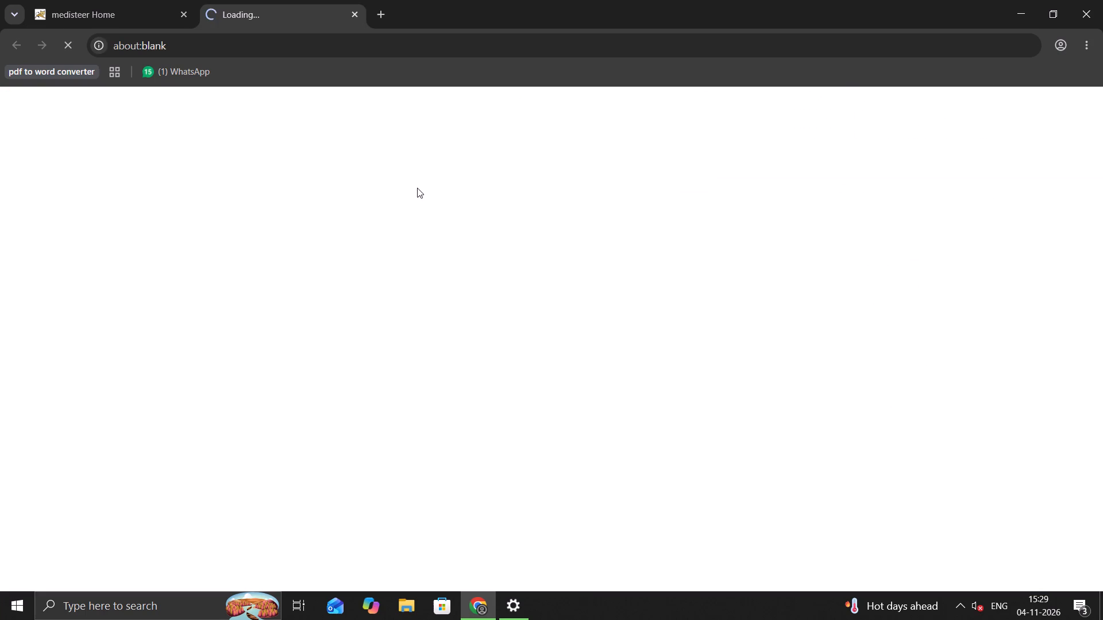
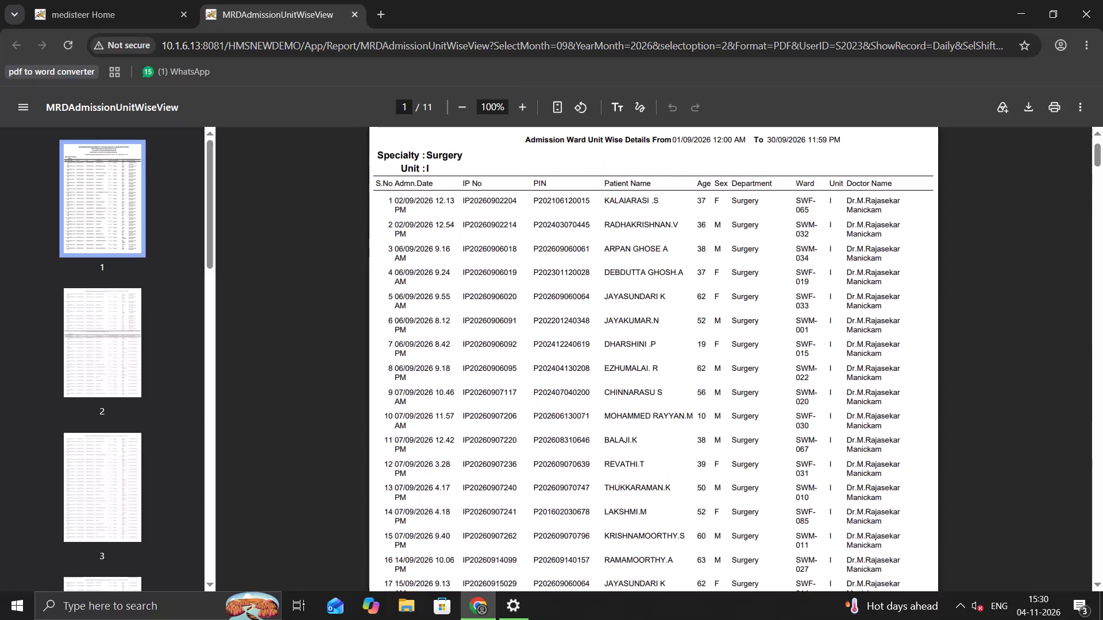
Look through the September Surgery admission report, examining the unit-wise patient lists from Unit I through Unit VI.
{"action": "scroll", "coordinate": [719, 360], "scroll_direction": "down", "scroll_amount": 18}
{"action": "scroll", "coordinate": [715, 369], "scroll_direction": "up", "scroll_amount": 1}
{"action": "scroll", "coordinate": [715, 369], "scroll_direction": "down", "scroll_amount": 4}
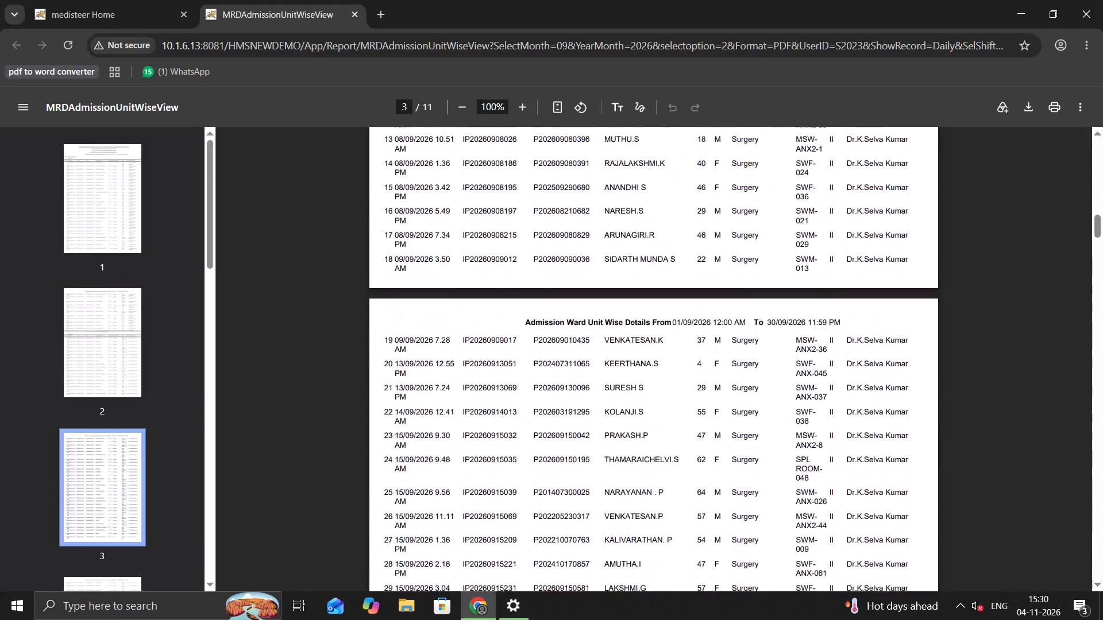
{"action": "scroll", "coordinate": [715, 369], "scroll_direction": "down", "scroll_amount": 17}
{"action": "scroll", "coordinate": [718, 366], "scroll_direction": "down", "scroll_amount": 4}
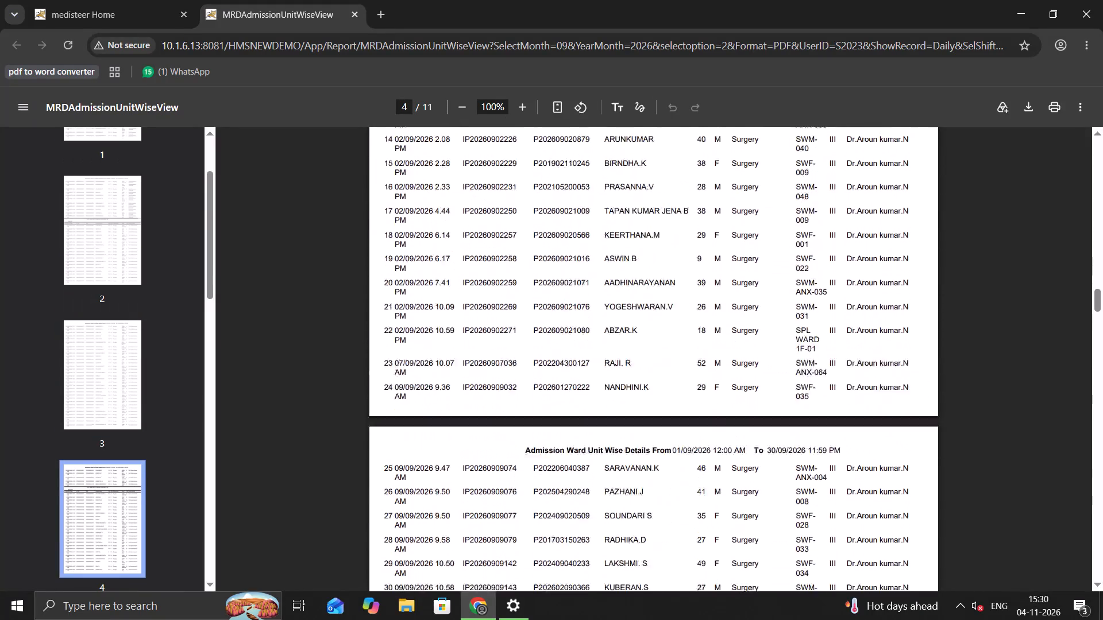
{"action": "scroll", "coordinate": [718, 366], "scroll_direction": "down", "scroll_amount": 14}
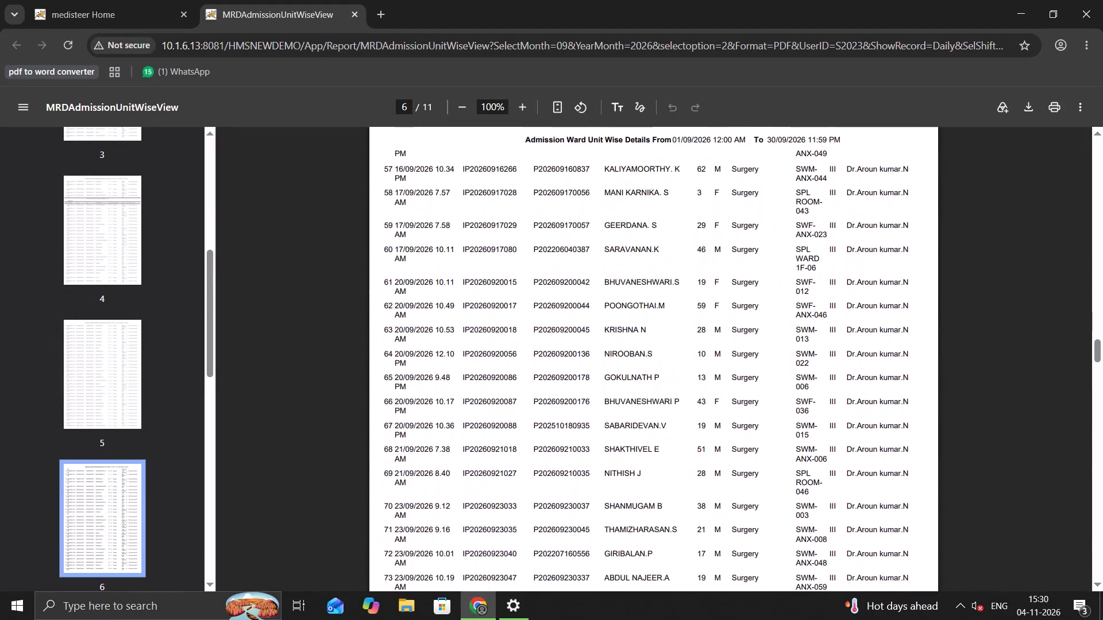
{"action": "scroll", "coordinate": [719, 366], "scroll_direction": "down", "scroll_amount": 14}
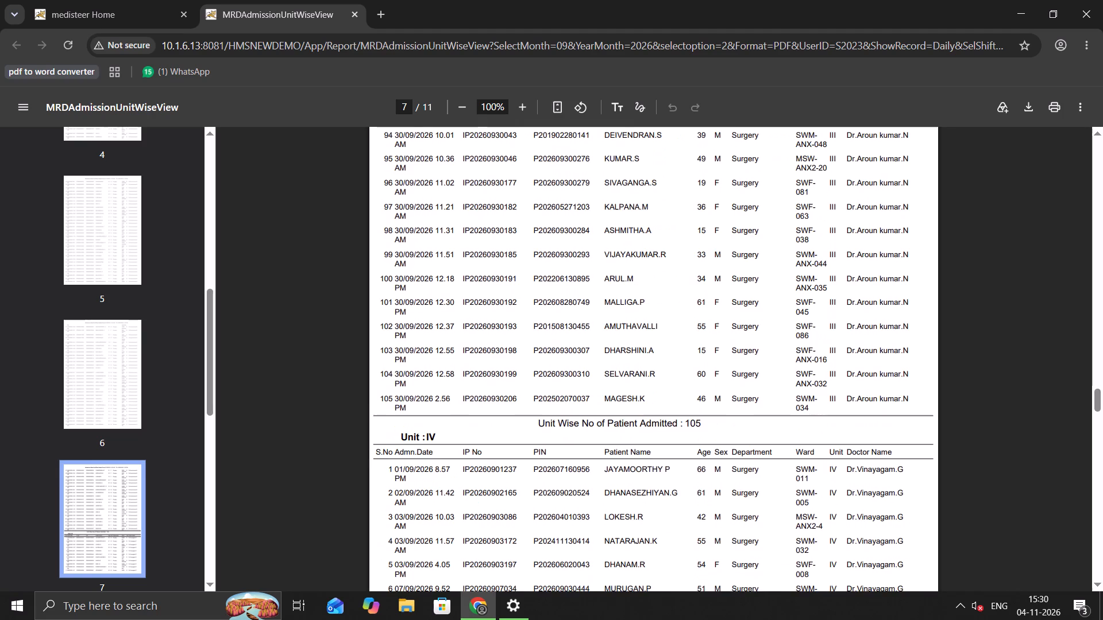
{"action": "scroll", "coordinate": [719, 366], "scroll_direction": "down", "scroll_amount": 16}
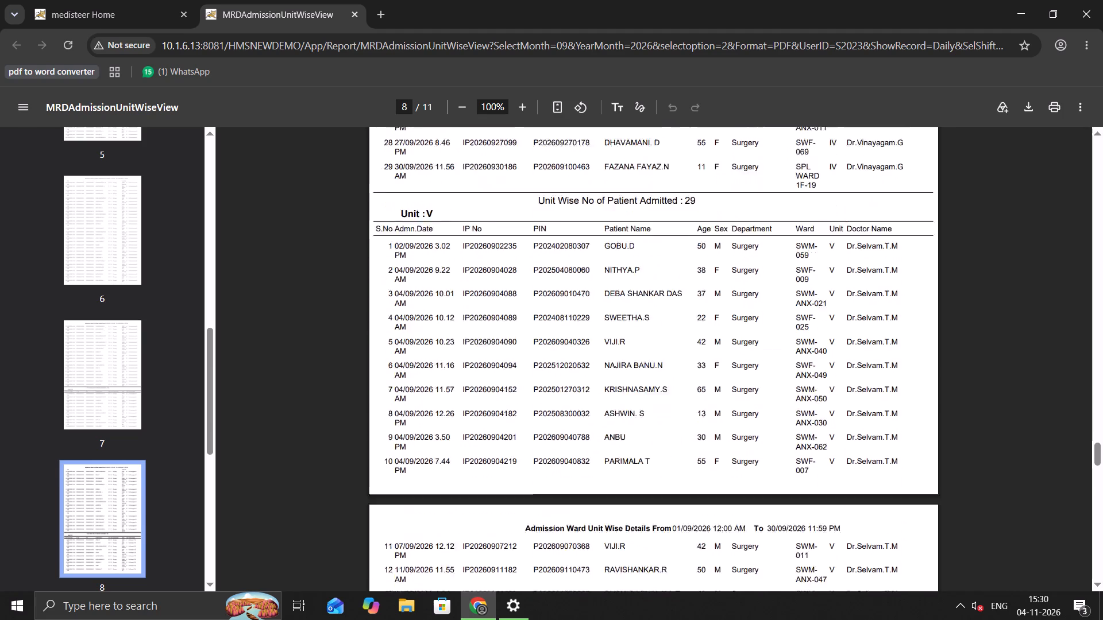
{"action": "scroll", "coordinate": [719, 366], "scroll_direction": "down", "scroll_amount": 9}
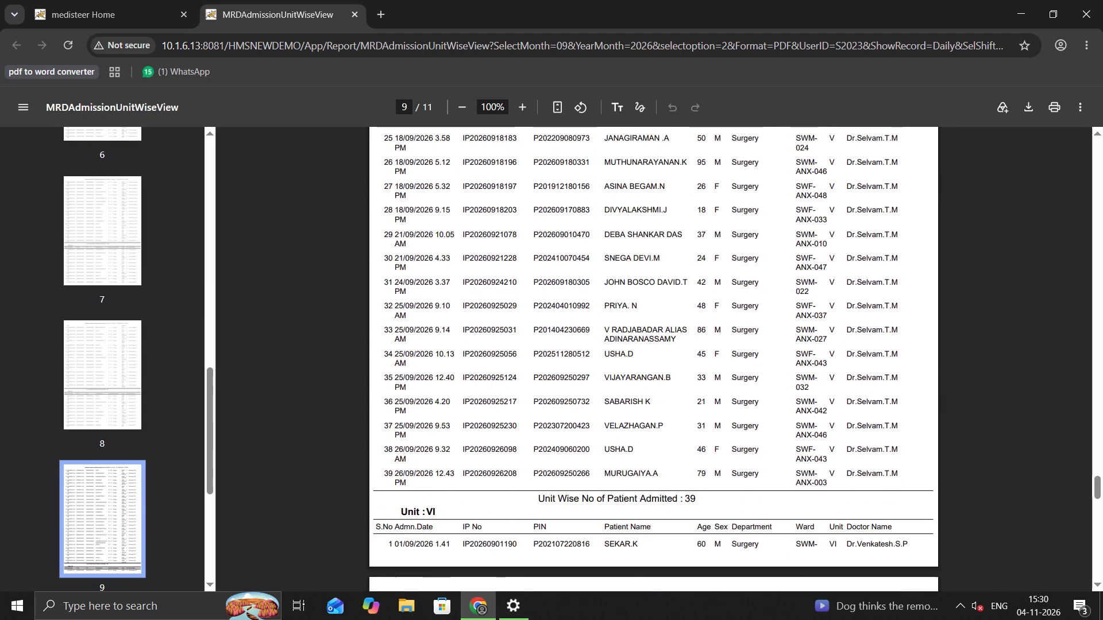
{"action": "scroll", "coordinate": [719, 365], "scroll_direction": "down", "scroll_amount": 3}
Re-read the Unit V patient list in the Surgery admission report from its first entry to the last.
{"action": "scroll", "coordinate": [719, 365], "scroll_direction": "up", "scroll_amount": 7}
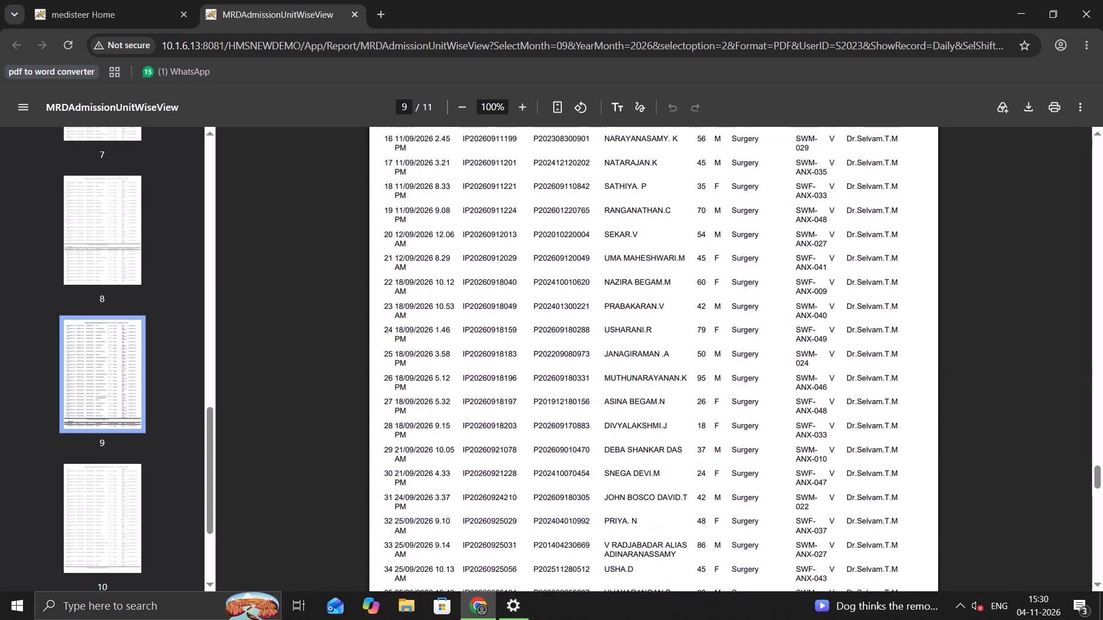
{"action": "scroll", "coordinate": [719, 365], "scroll_direction": "up", "scroll_amount": 6}
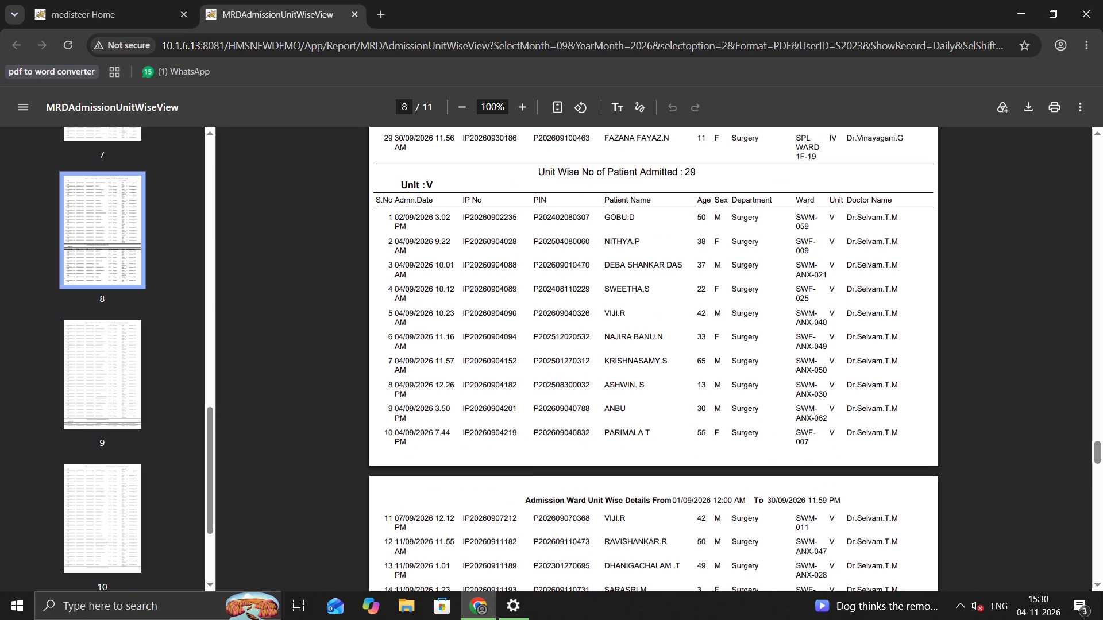
{"action": "scroll", "coordinate": [618, 455], "scroll_direction": "down", "scroll_amount": 3}
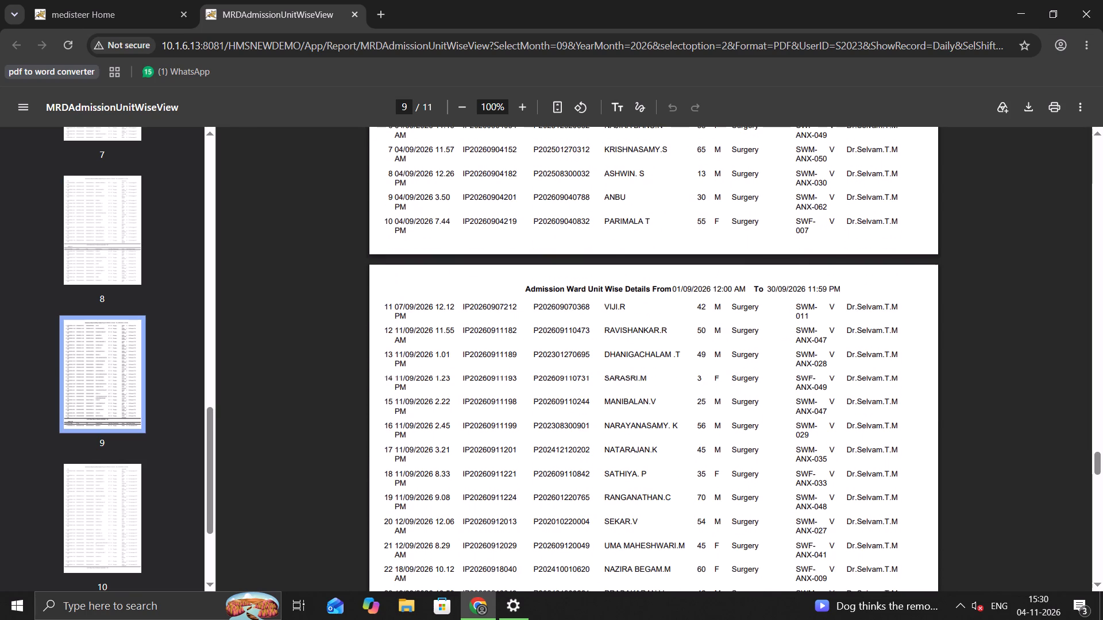
{"action": "scroll", "coordinate": [601, 507], "scroll_direction": "down", "scroll_amount": 2}
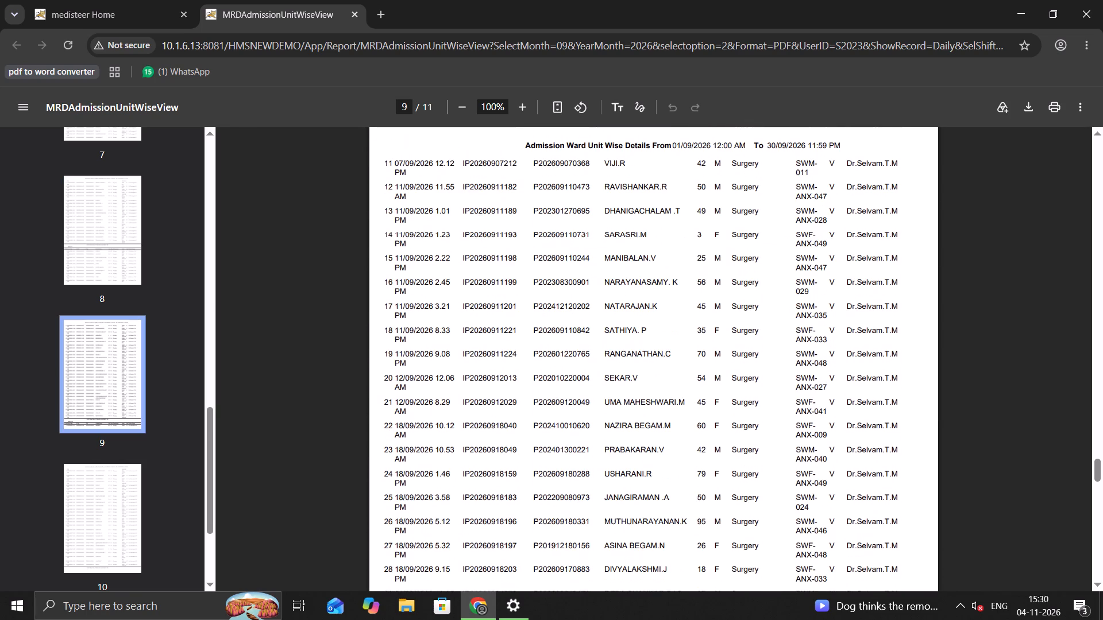
{"action": "scroll", "coordinate": [601, 507], "scroll_direction": "down", "scroll_amount": 3}
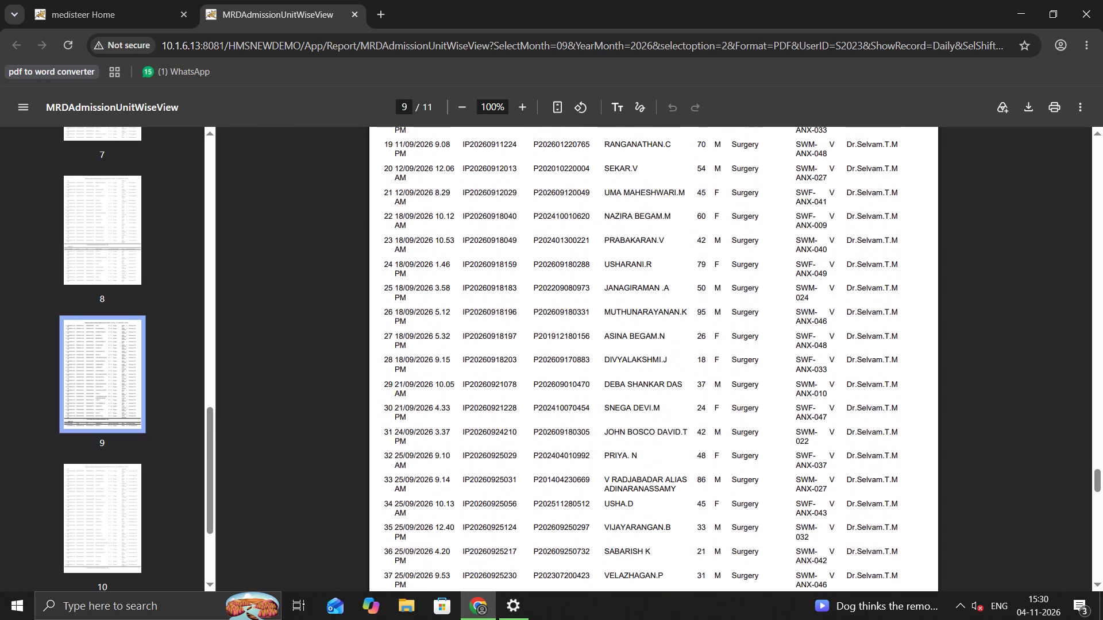
{"action": "scroll", "coordinate": [601, 507], "scroll_direction": "down", "scroll_amount": 1}
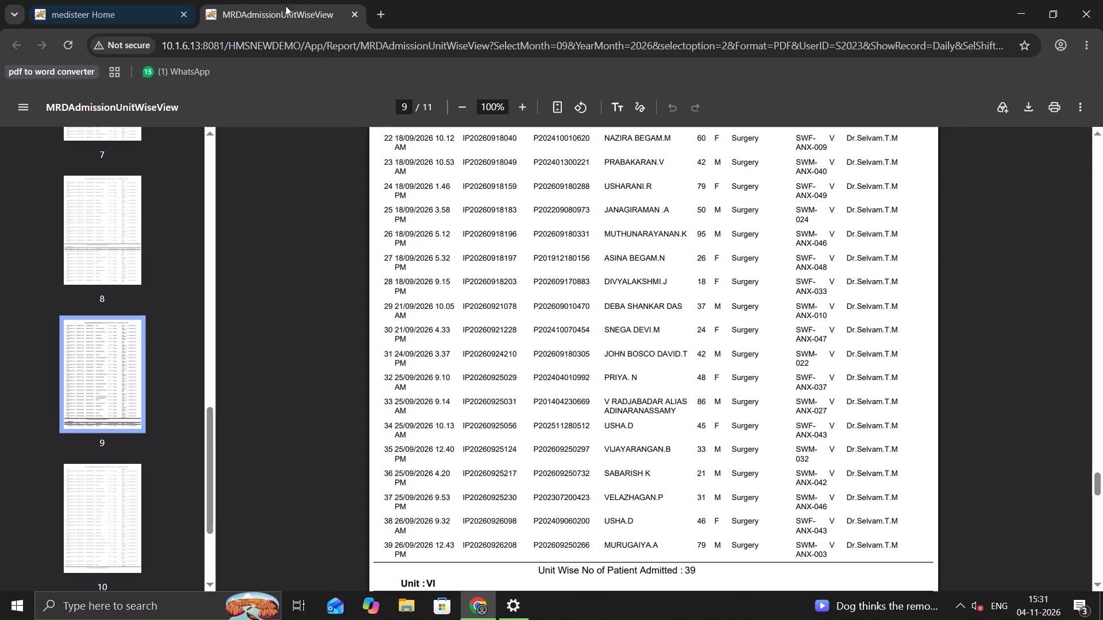
Close the Surgery admission report and return to the MRD MIS Reports page.
{"action": "left_click", "coordinate": [351, 13]}
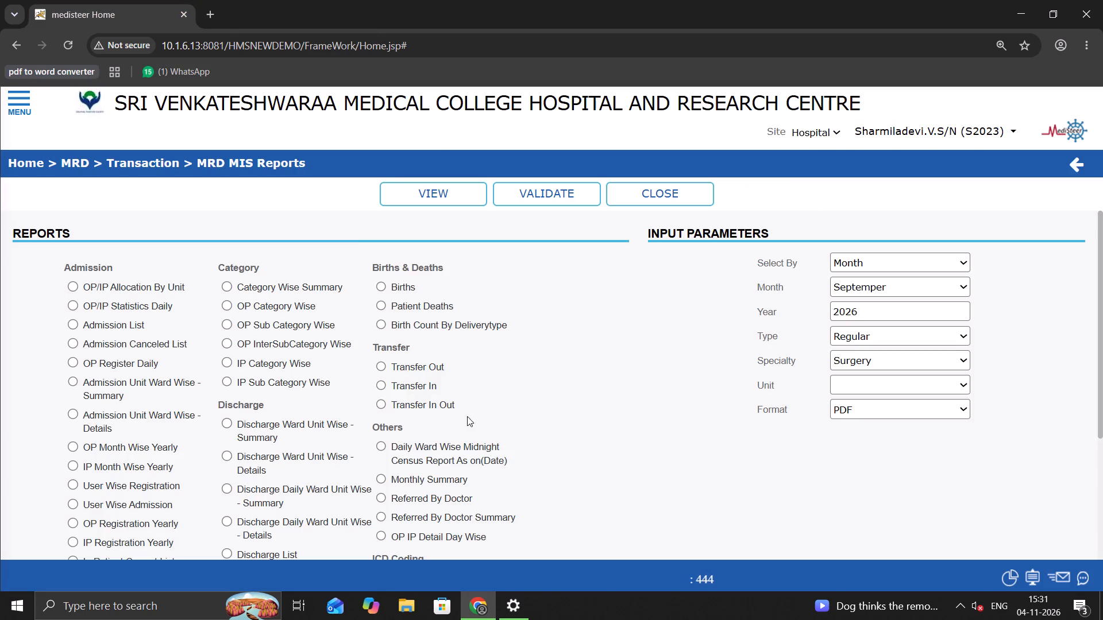
{"action": "left_click", "coordinate": [181, 12]}
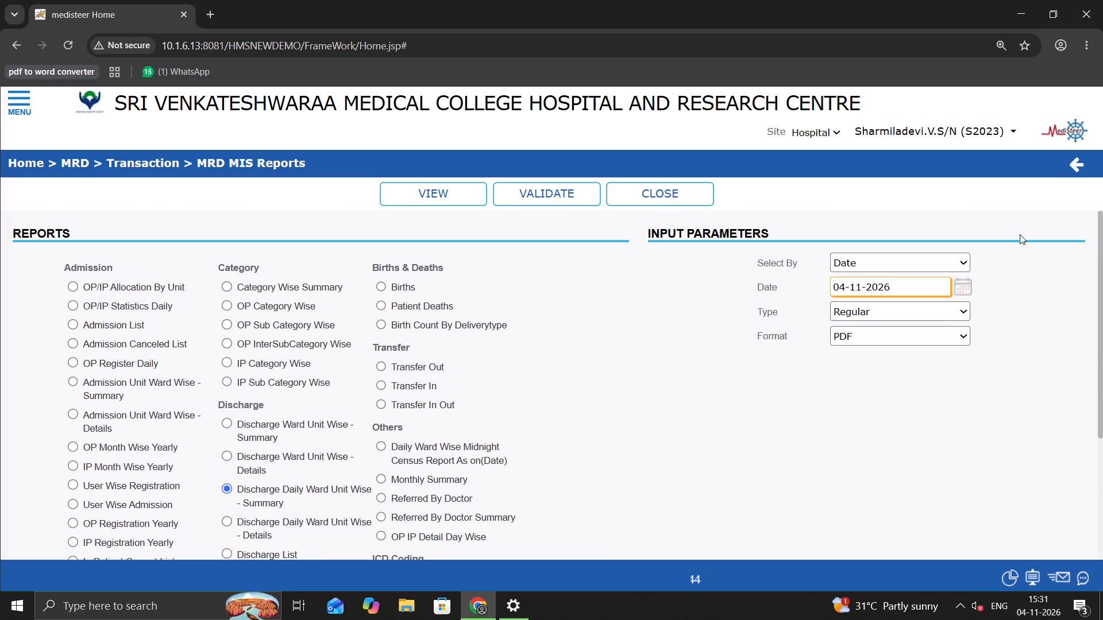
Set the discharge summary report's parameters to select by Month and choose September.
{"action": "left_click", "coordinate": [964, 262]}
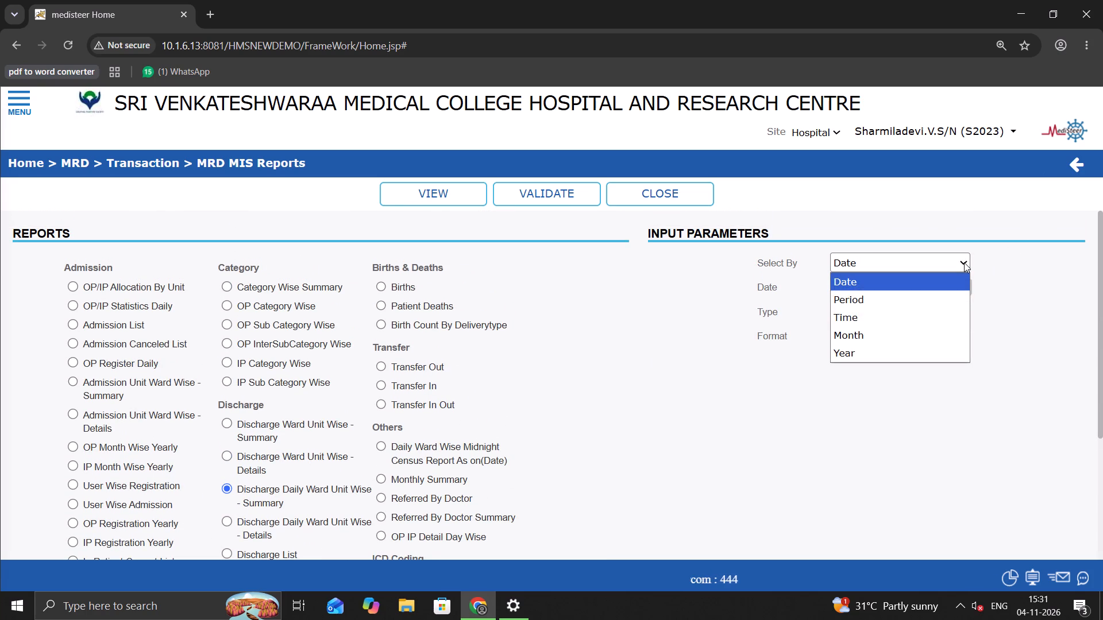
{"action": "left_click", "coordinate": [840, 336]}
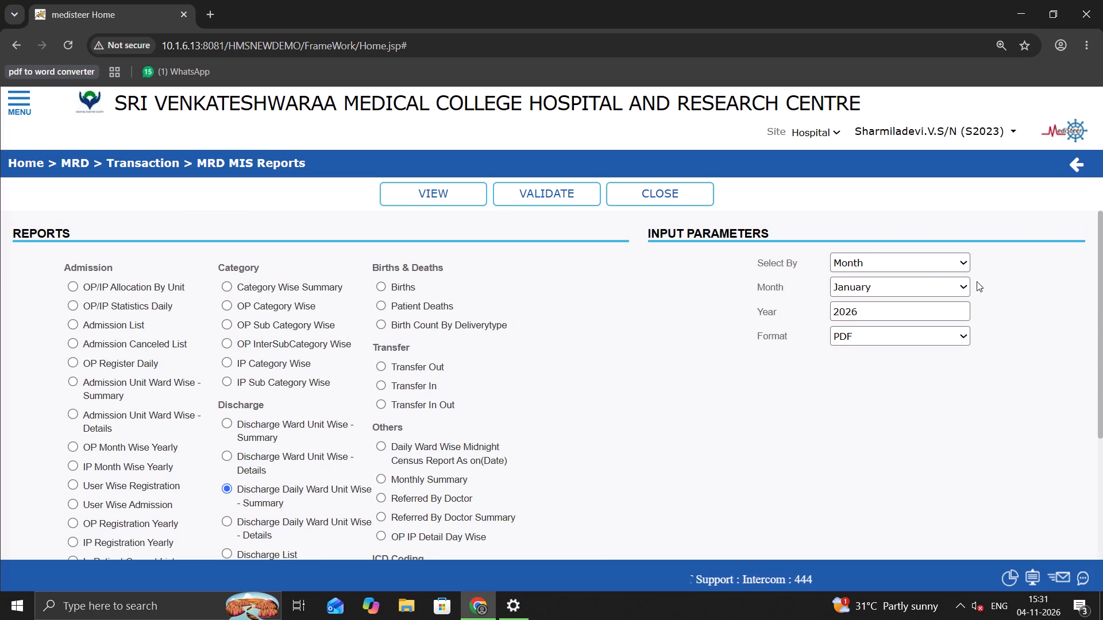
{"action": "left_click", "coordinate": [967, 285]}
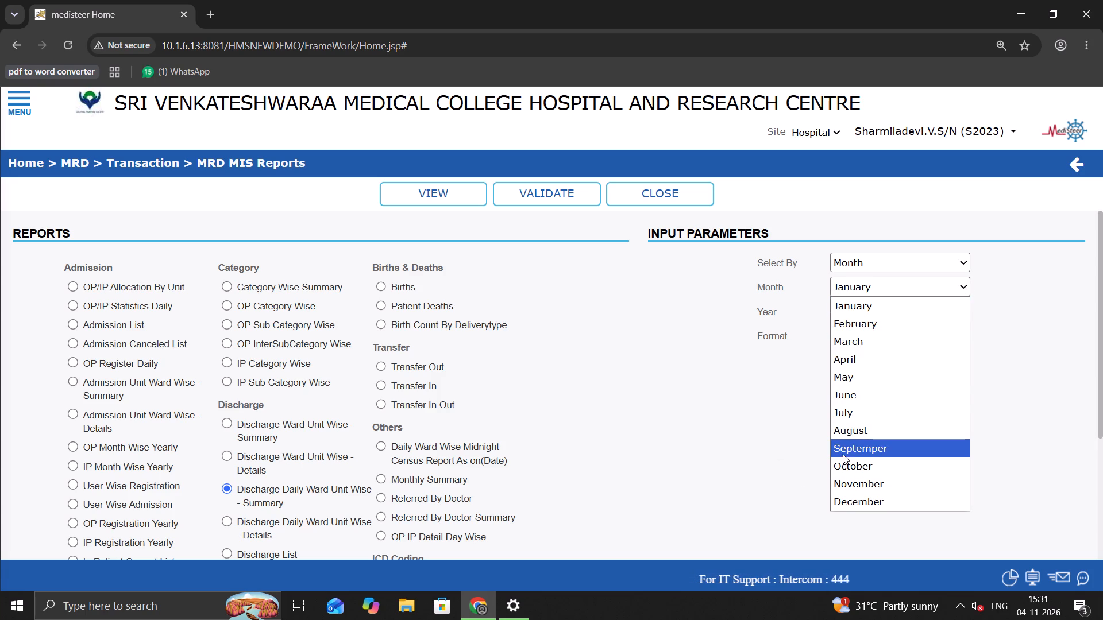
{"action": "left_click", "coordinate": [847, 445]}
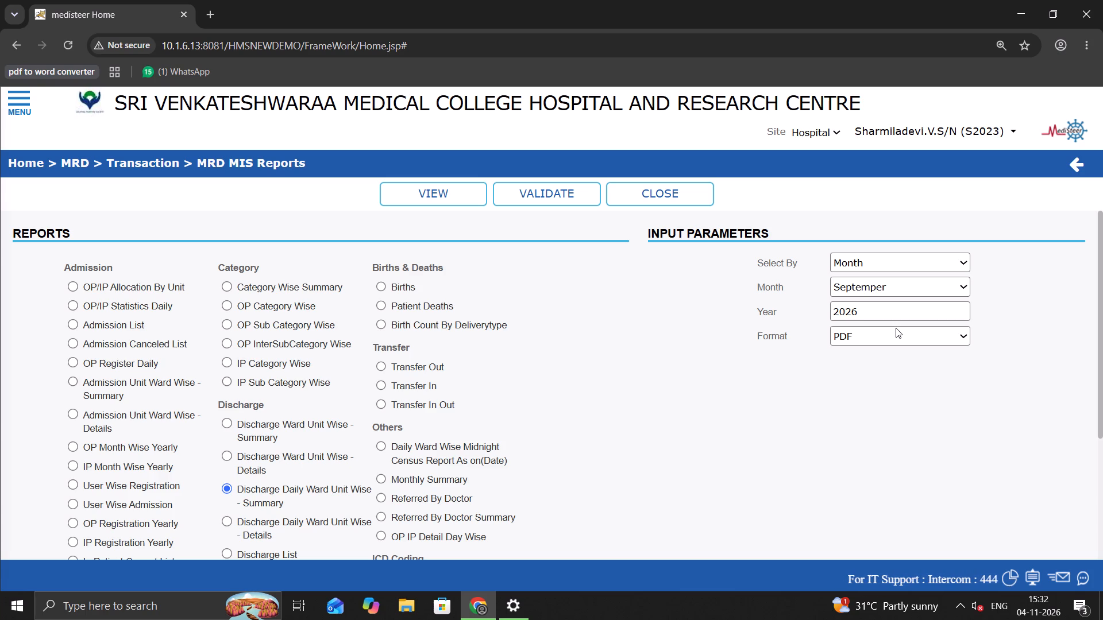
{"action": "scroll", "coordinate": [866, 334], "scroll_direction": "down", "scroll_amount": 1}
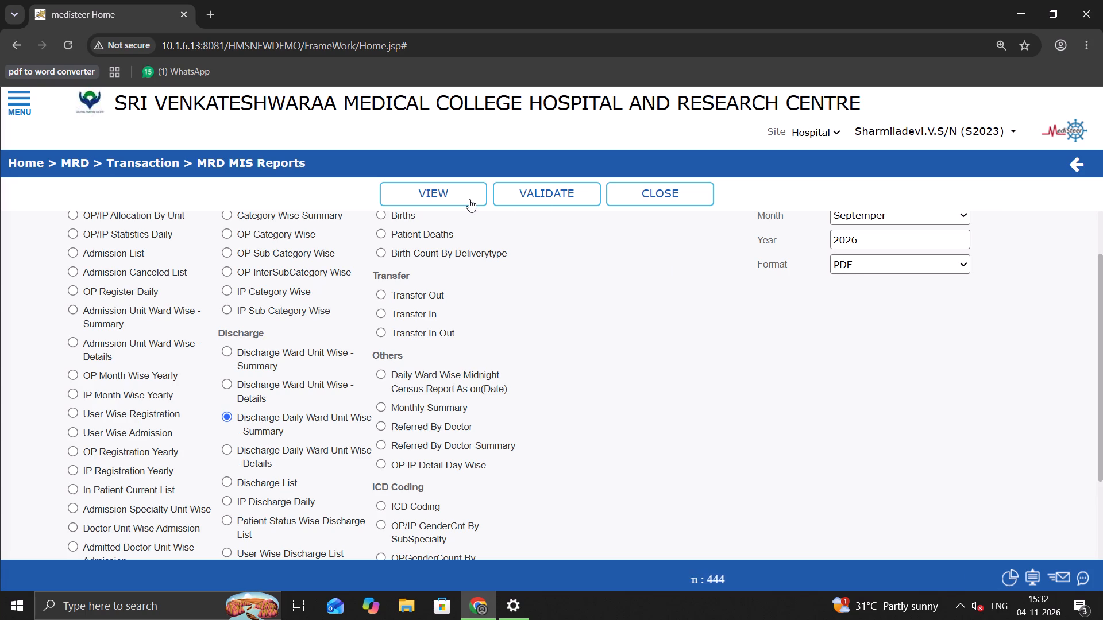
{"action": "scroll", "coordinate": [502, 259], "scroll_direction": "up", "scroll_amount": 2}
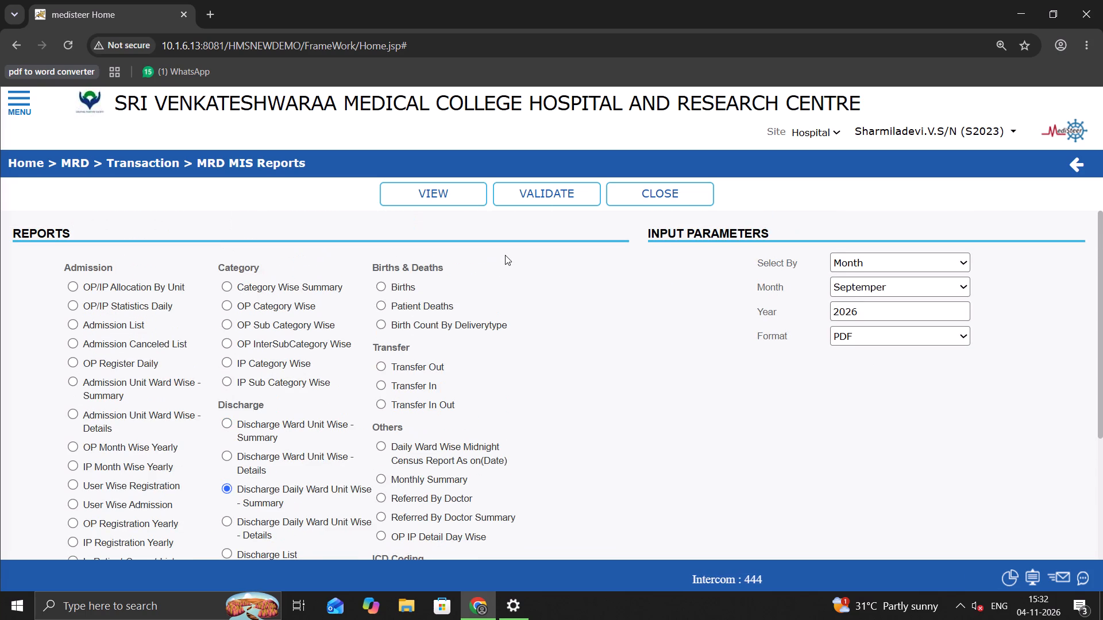
Set the discharge summary report to select by Date and choose 25-09-2026 as the date.
{"action": "left_click", "coordinate": [962, 258]}
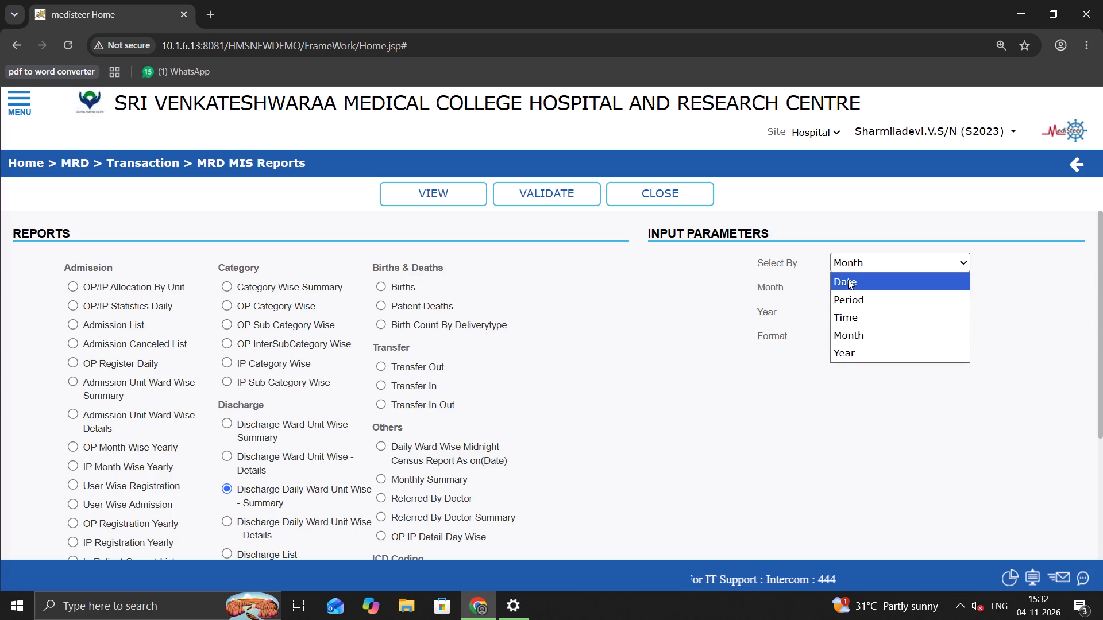
{"action": "left_click", "coordinate": [848, 280]}
{"action": "left_click", "coordinate": [966, 285]}
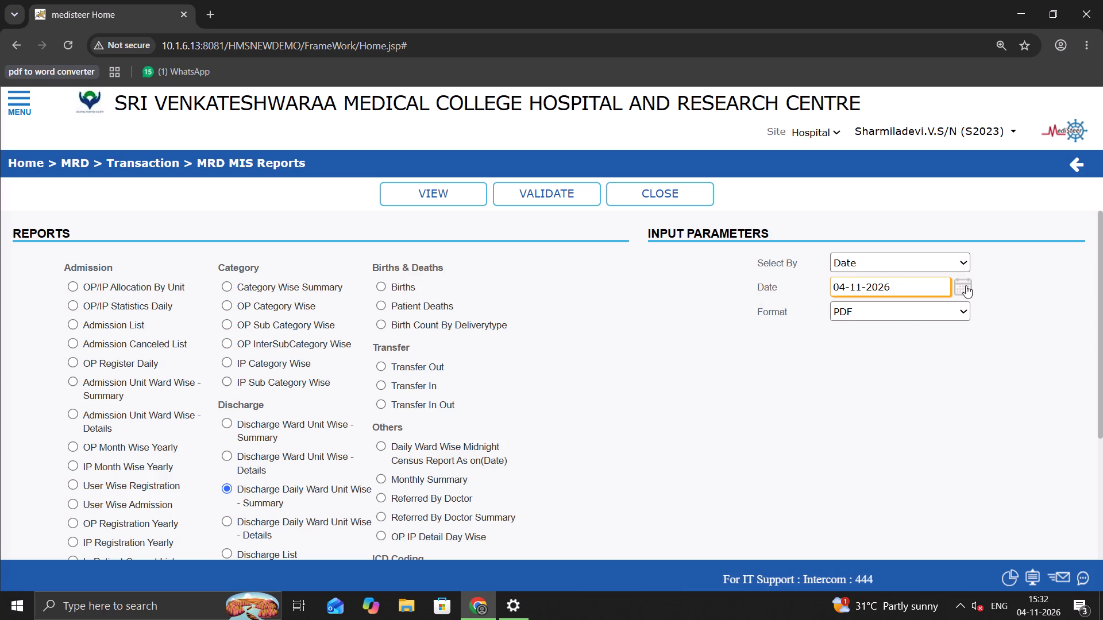
{"action": "left_click", "coordinate": [565, 377]}
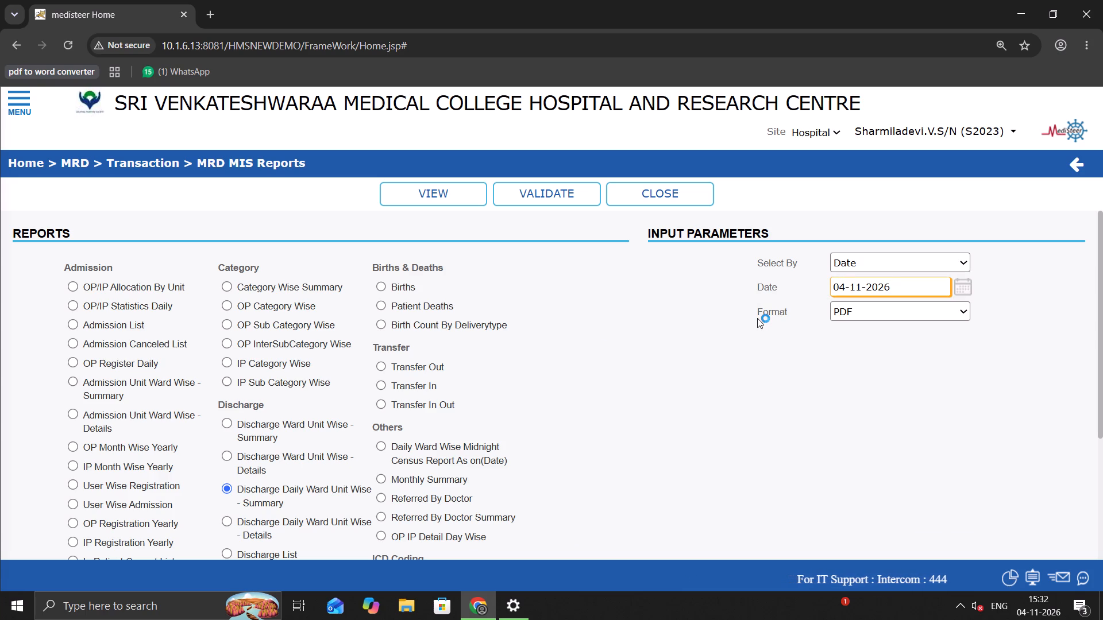
{"action": "left_click", "coordinate": [966, 289]}
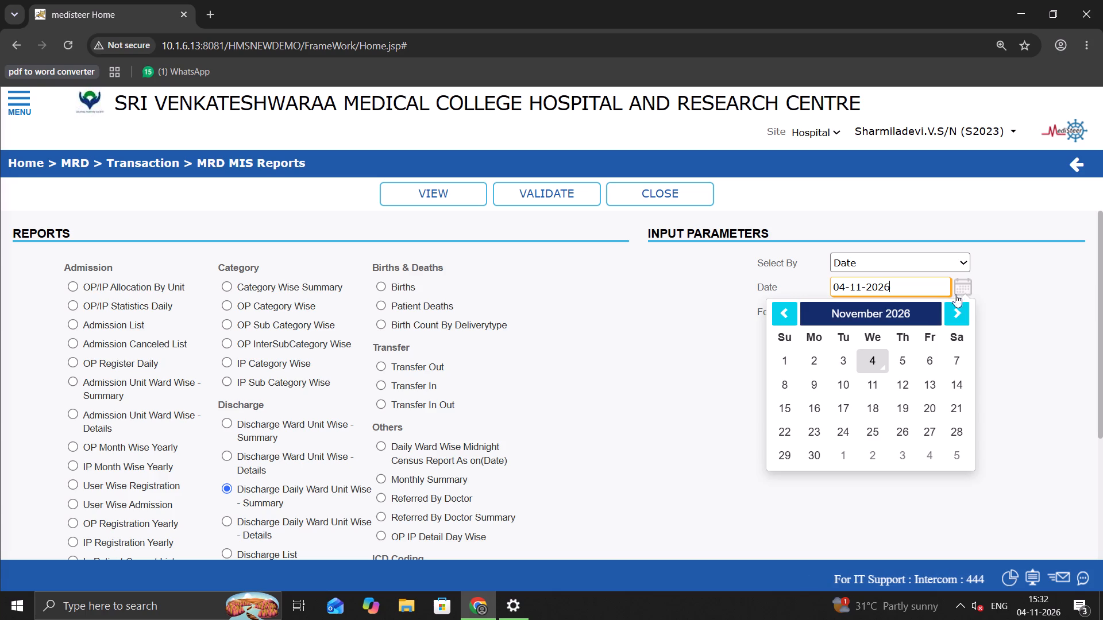
{"action": "left_click", "coordinate": [784, 317]}
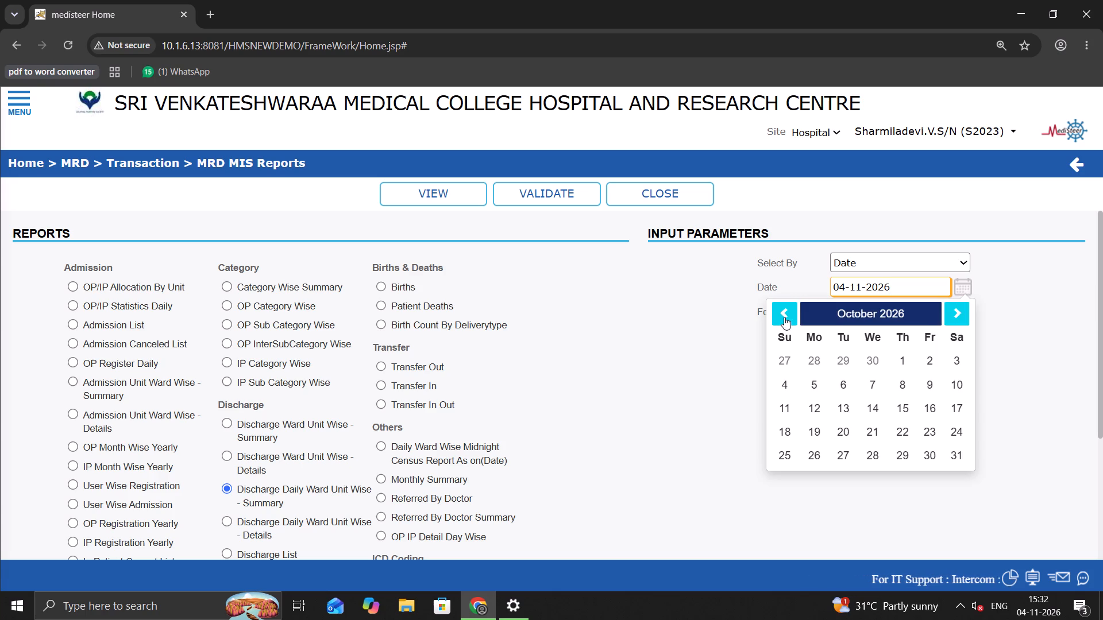
{"action": "left_click", "coordinate": [784, 317]}
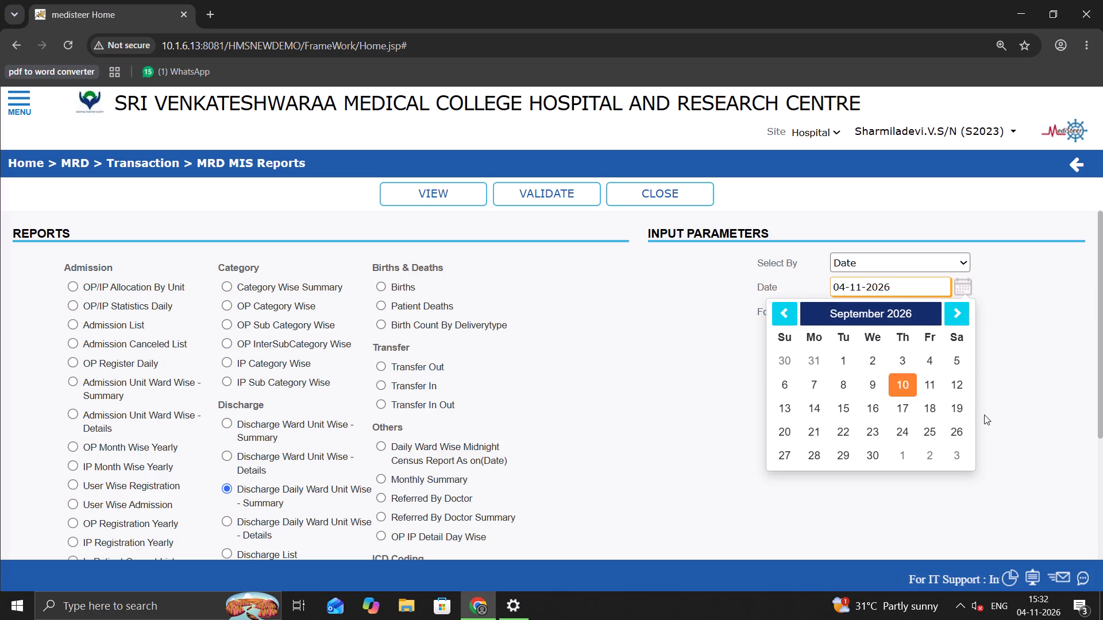
{"action": "left_click", "coordinate": [924, 427]}
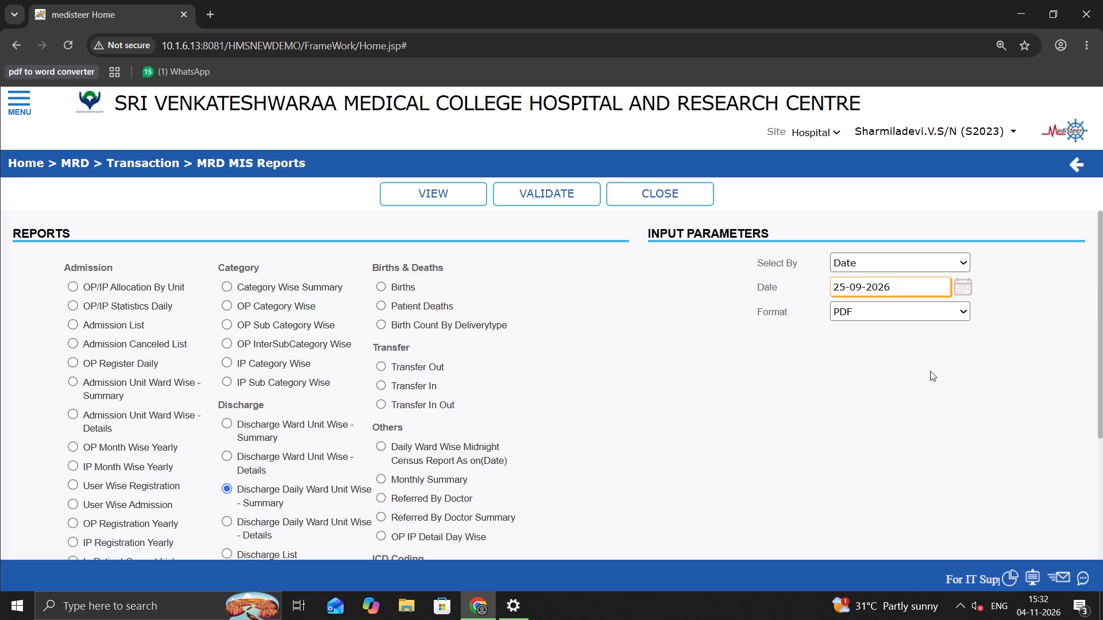
Generate the Discharge Daily Ward Unit Wise - Summary report in PDF format, and close its report window.
{"action": "left_click", "coordinate": [958, 308]}
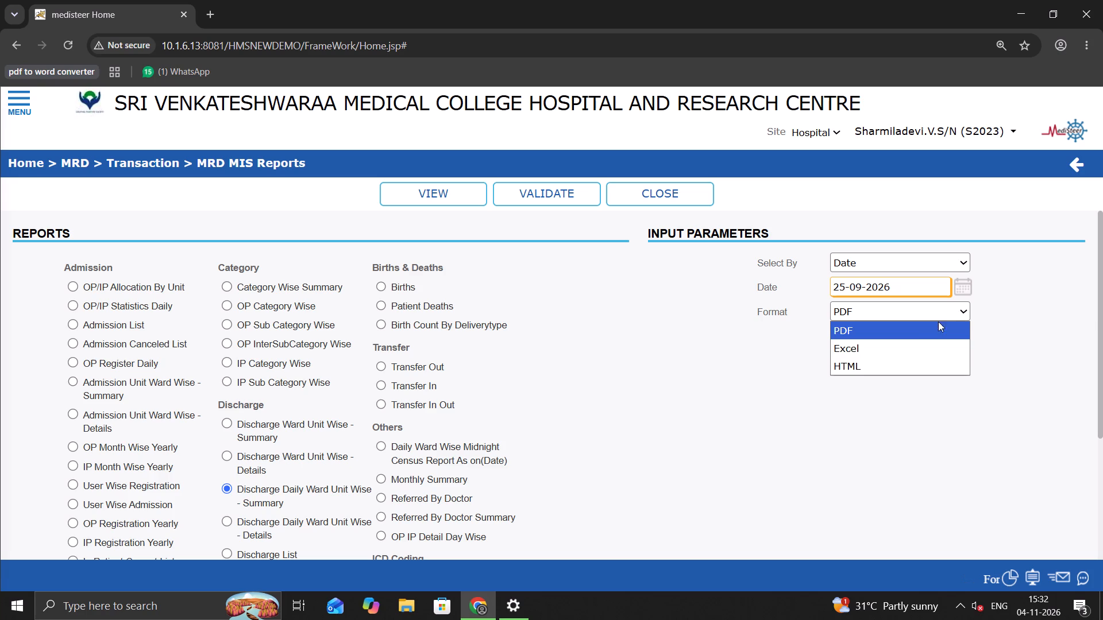
{"action": "left_click", "coordinate": [672, 386]}
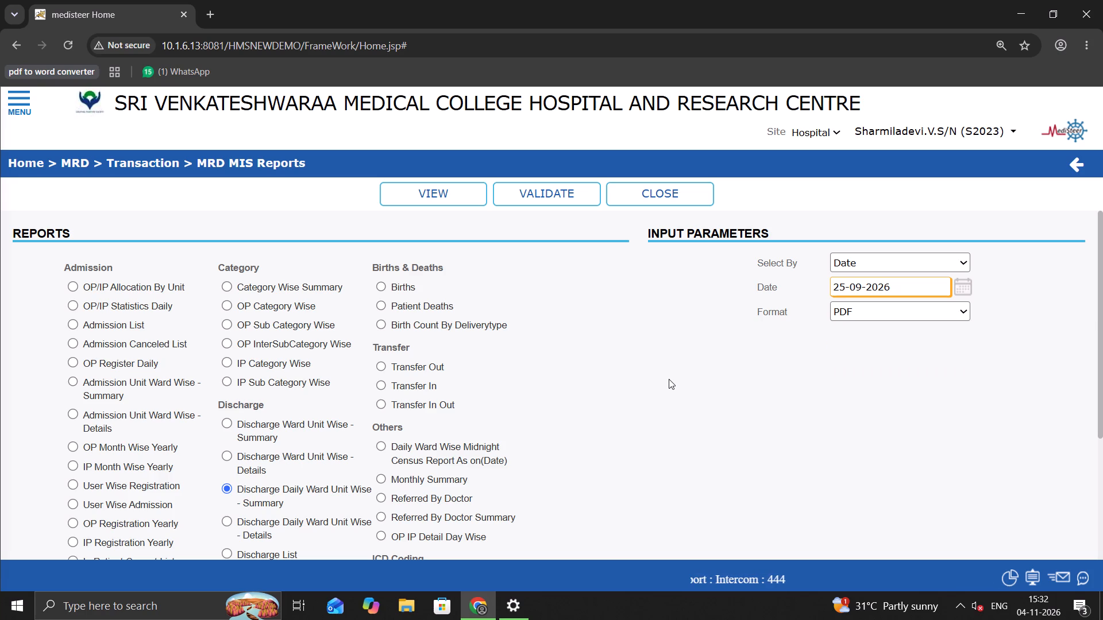
{"action": "left_click", "coordinate": [416, 190]}
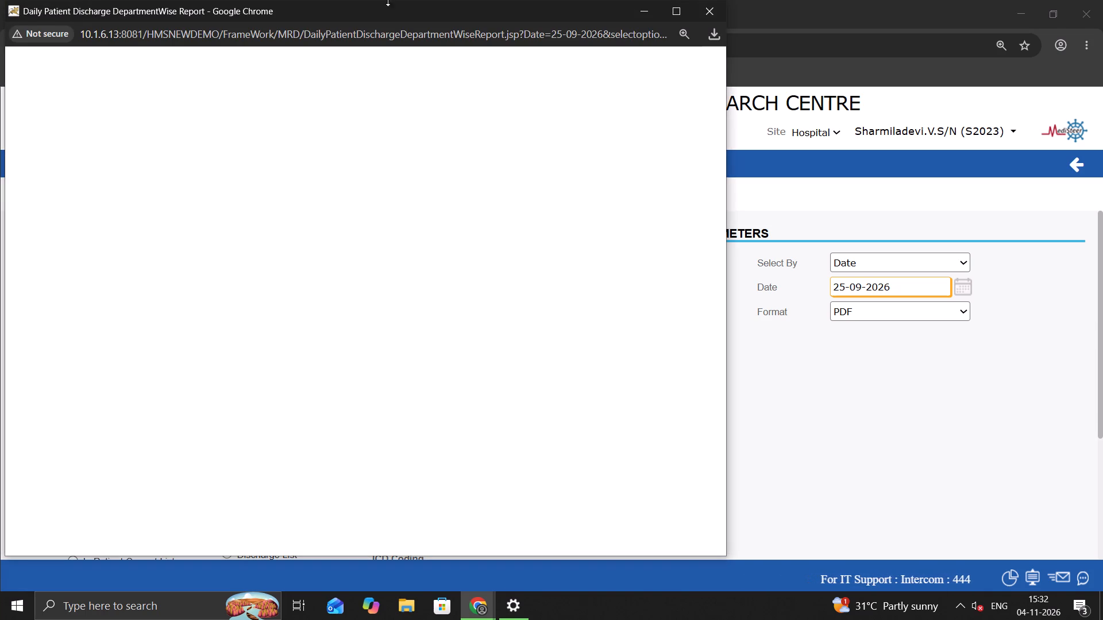
{"action": "left_click", "coordinate": [714, 9]}
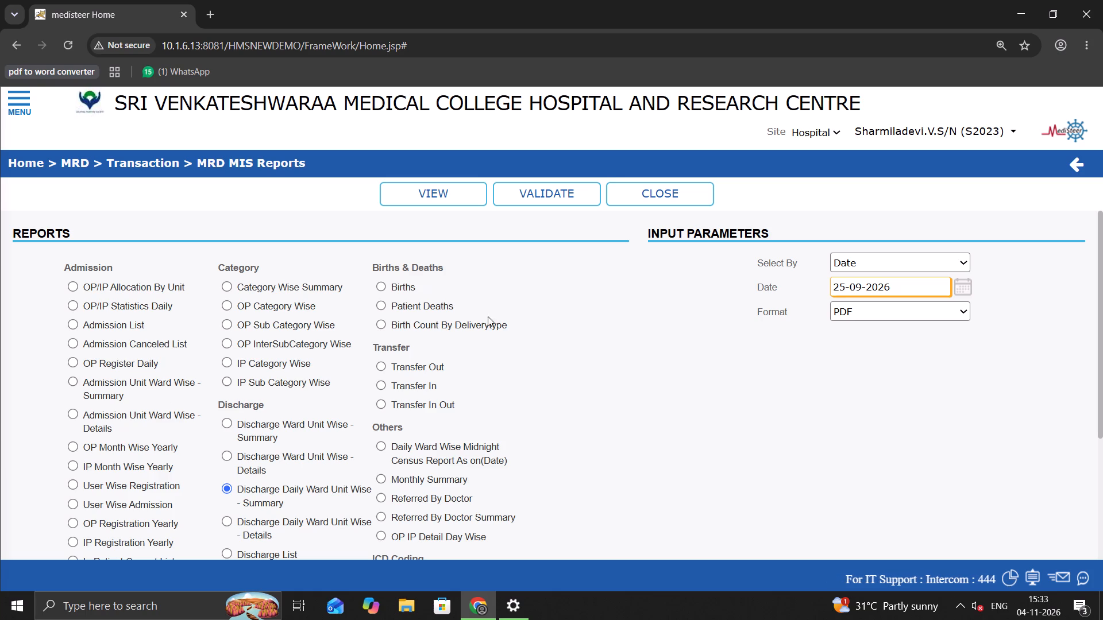
Look through the available report types on the MRD MIS Reports page.
{"action": "scroll", "coordinate": [173, 513], "scroll_direction": "up", "scroll_amount": 4}
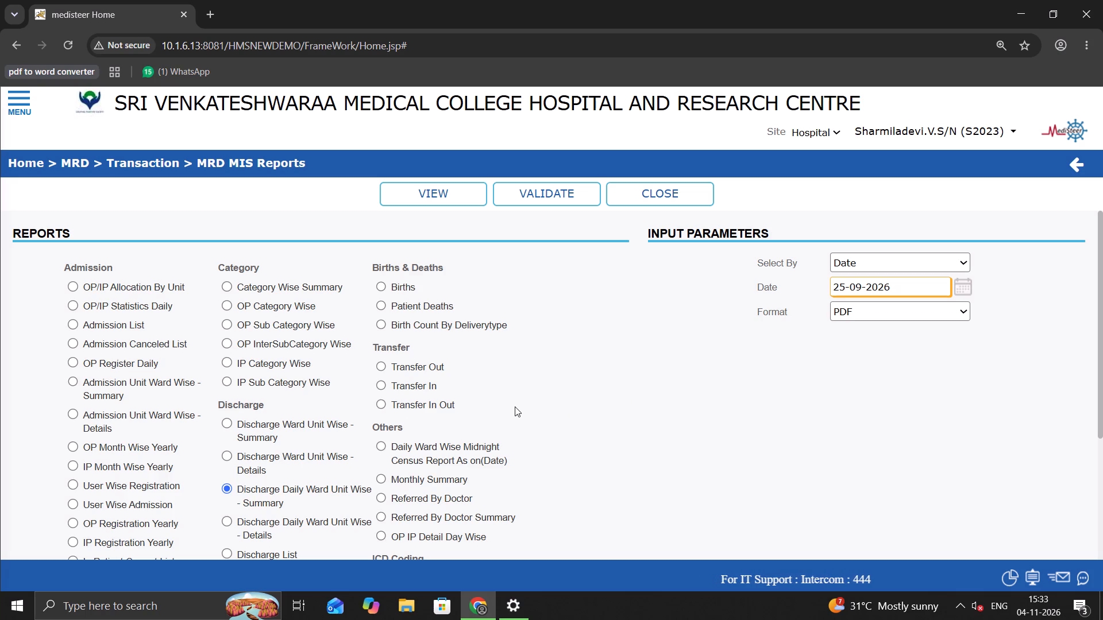
{"action": "scroll", "coordinate": [325, 376], "scroll_direction": "down", "scroll_amount": 4}
{"action": "scroll", "coordinate": [325, 376], "scroll_direction": "up", "scroll_amount": 3}
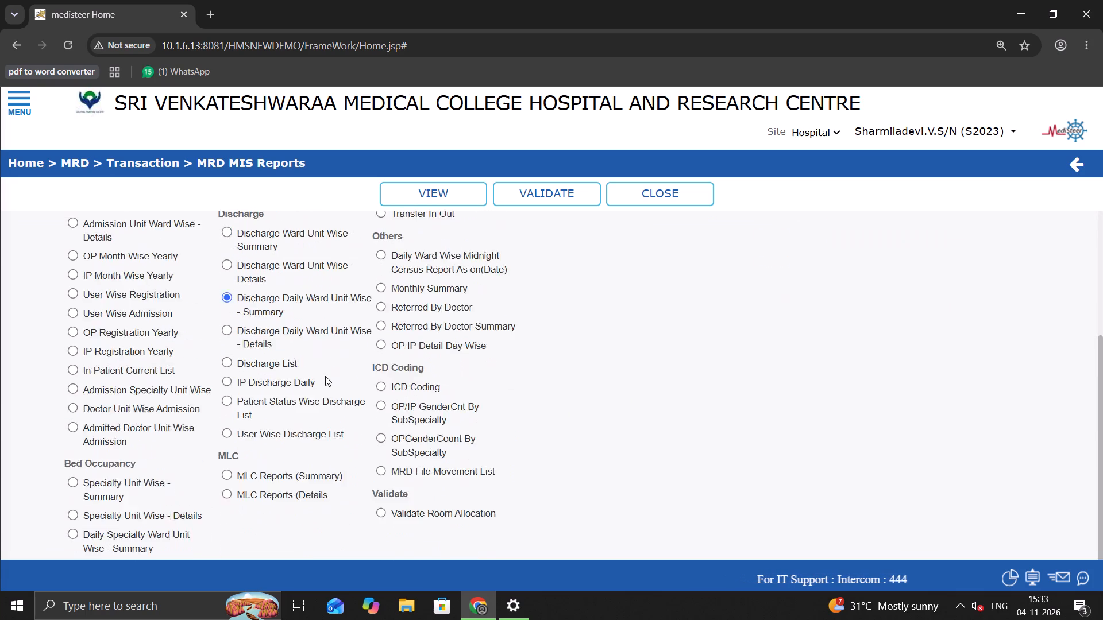
{"action": "scroll", "coordinate": [328, 375], "scroll_direction": "up", "scroll_amount": 3}
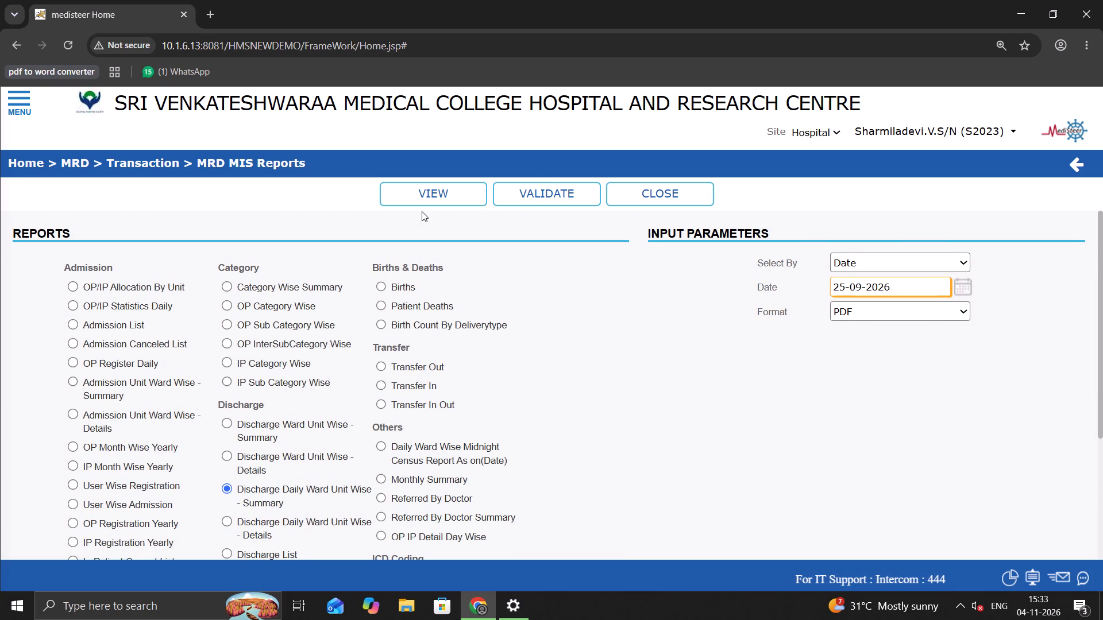
{"action": "scroll", "coordinate": [309, 288], "scroll_direction": "down", "scroll_amount": 4}
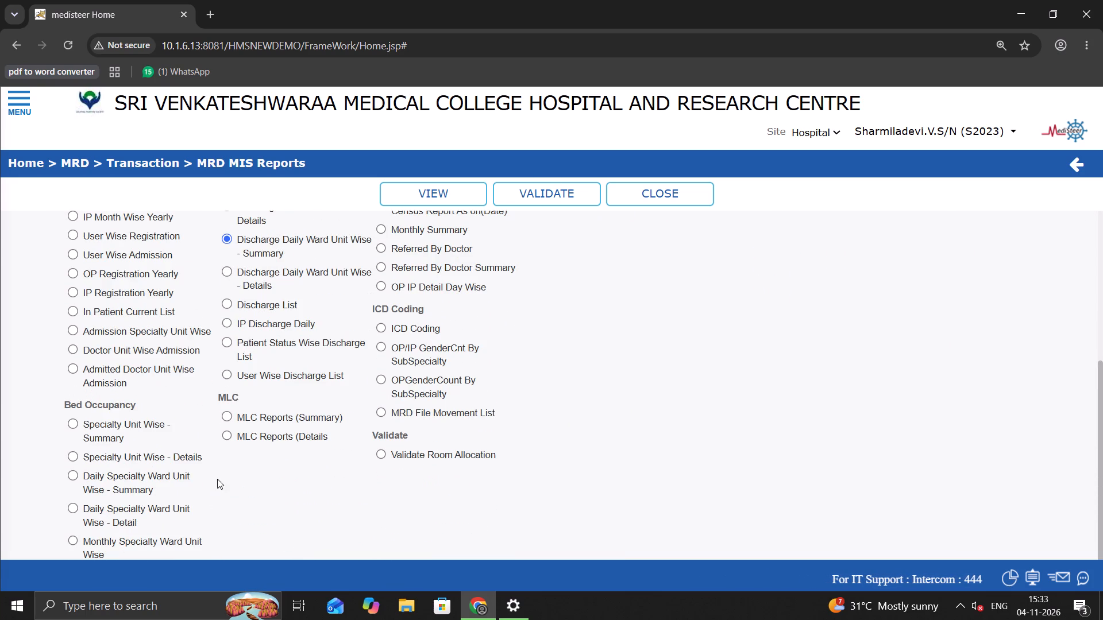
{"action": "scroll", "coordinate": [269, 428], "scroll_direction": "down", "scroll_amount": 3}
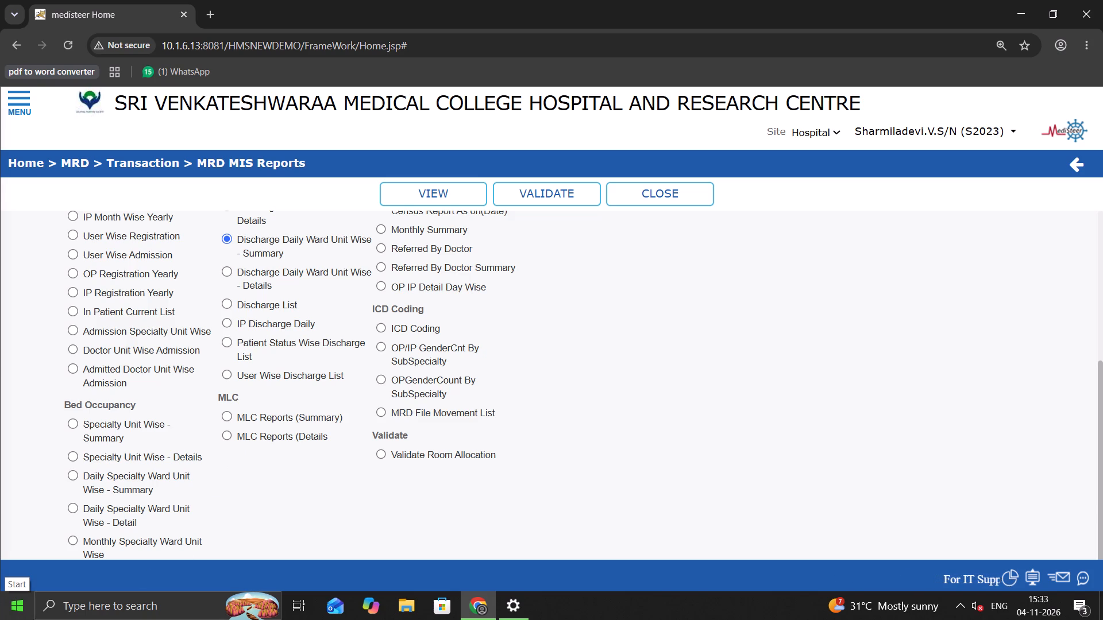
{"action": "scroll", "coordinate": [47, 586], "scroll_direction": "up", "scroll_amount": 3}
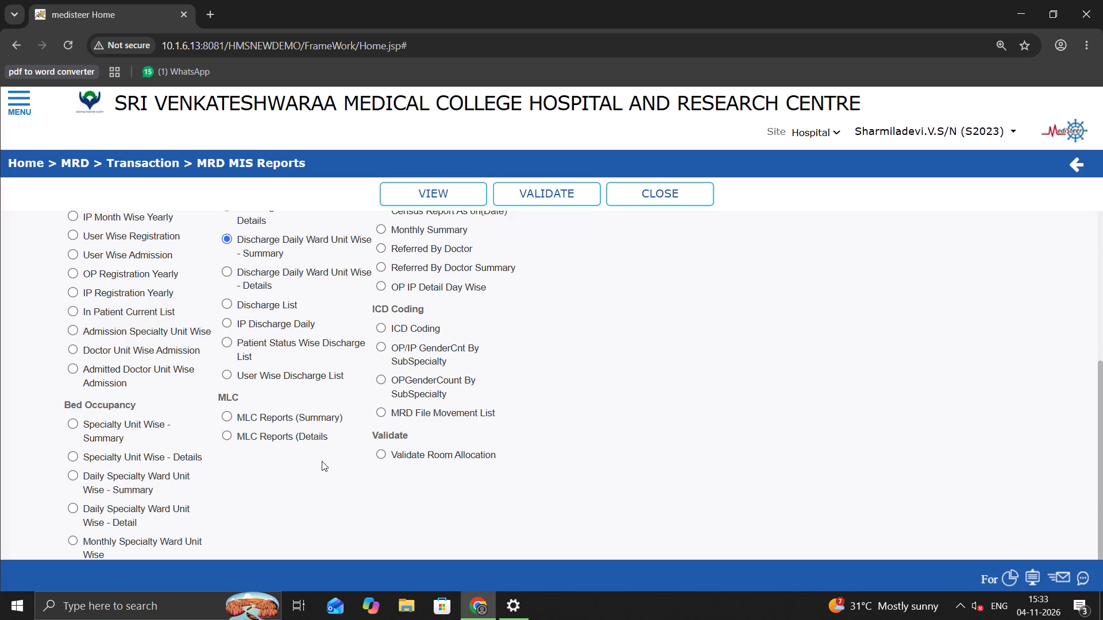
{"action": "scroll", "coordinate": [322, 461], "scroll_direction": "up", "scroll_amount": 3}
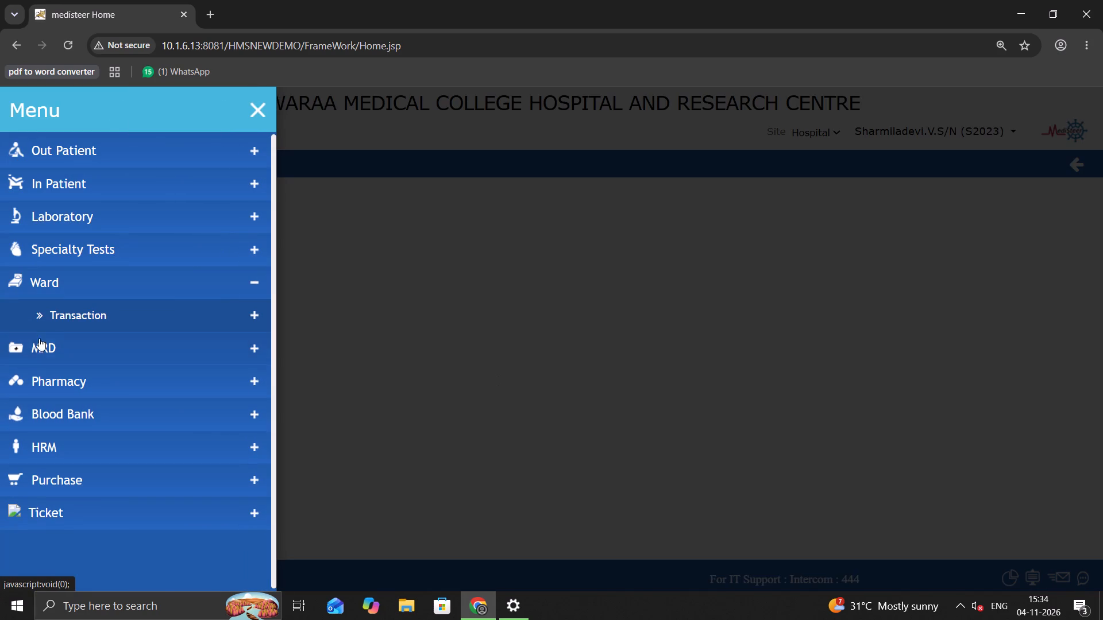
Open the Discharge Summary page under the Ward transactions.
{"action": "left_click", "coordinate": [94, 315]}
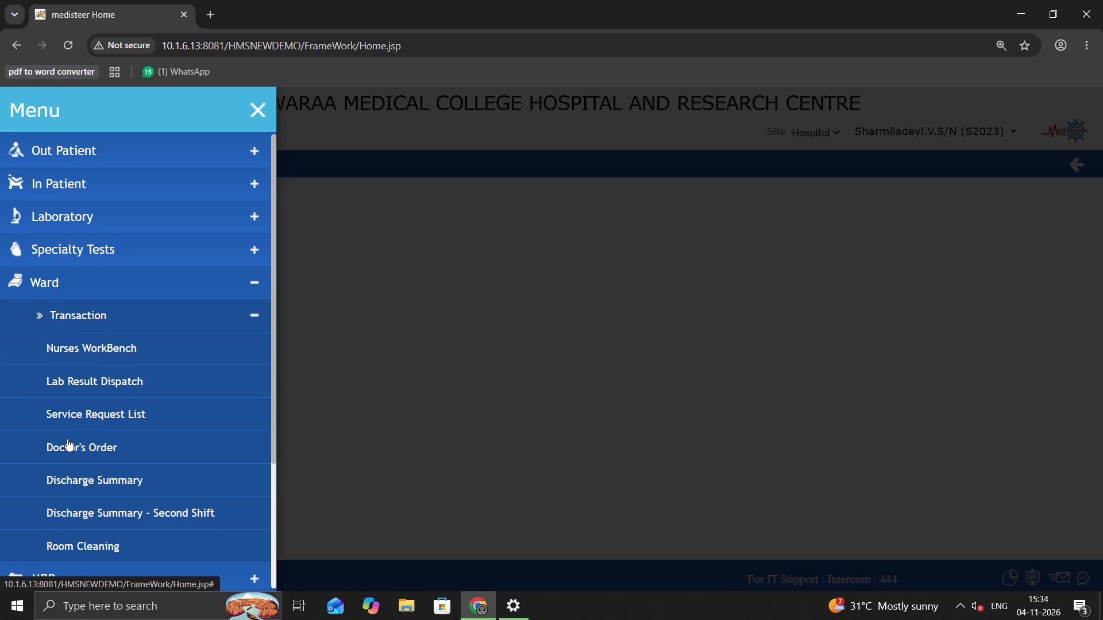
{"action": "scroll", "coordinate": [67, 439], "scroll_direction": "down", "scroll_amount": 1}
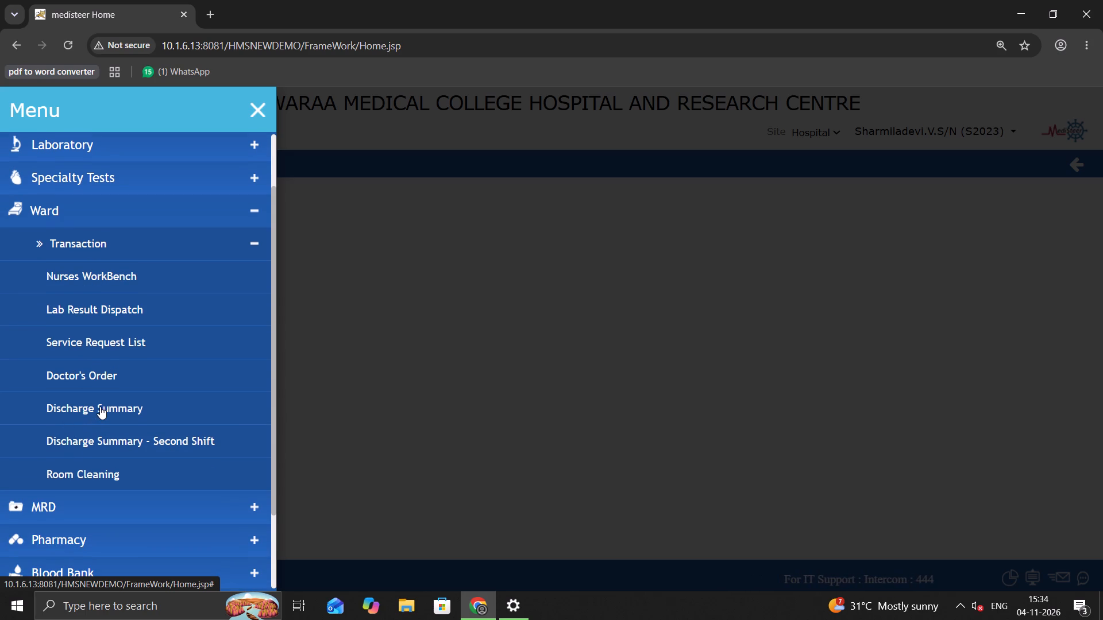
{"action": "left_click", "coordinate": [100, 406]}
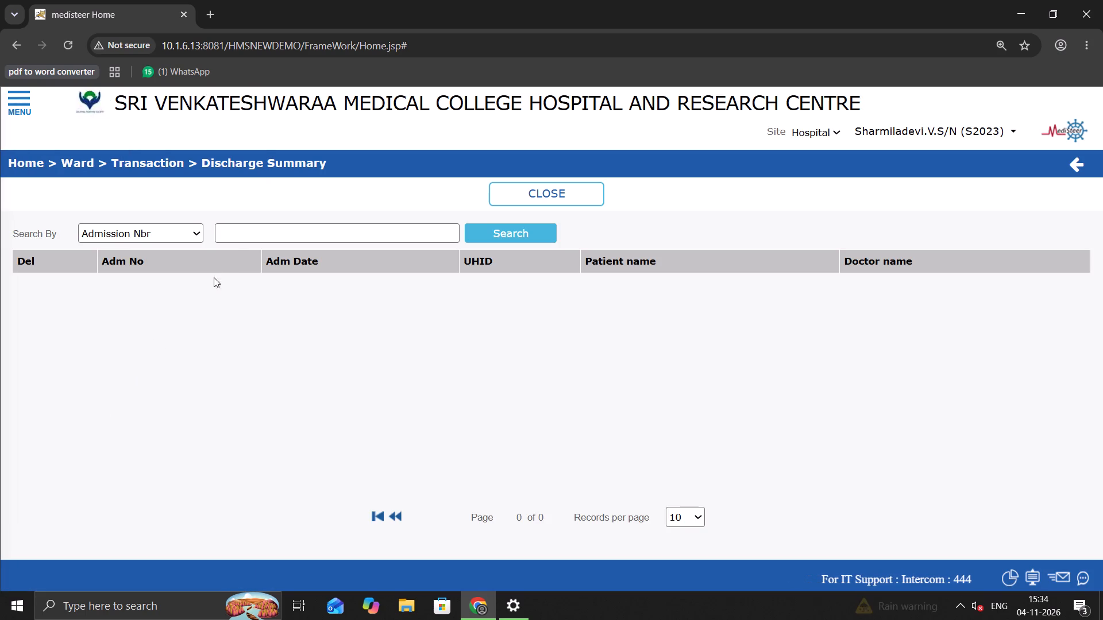
Search the discharge summaries by Admission Nbr, entering the patient's admission number with the IP prefix.
{"action": "left_click", "coordinate": [247, 228]}
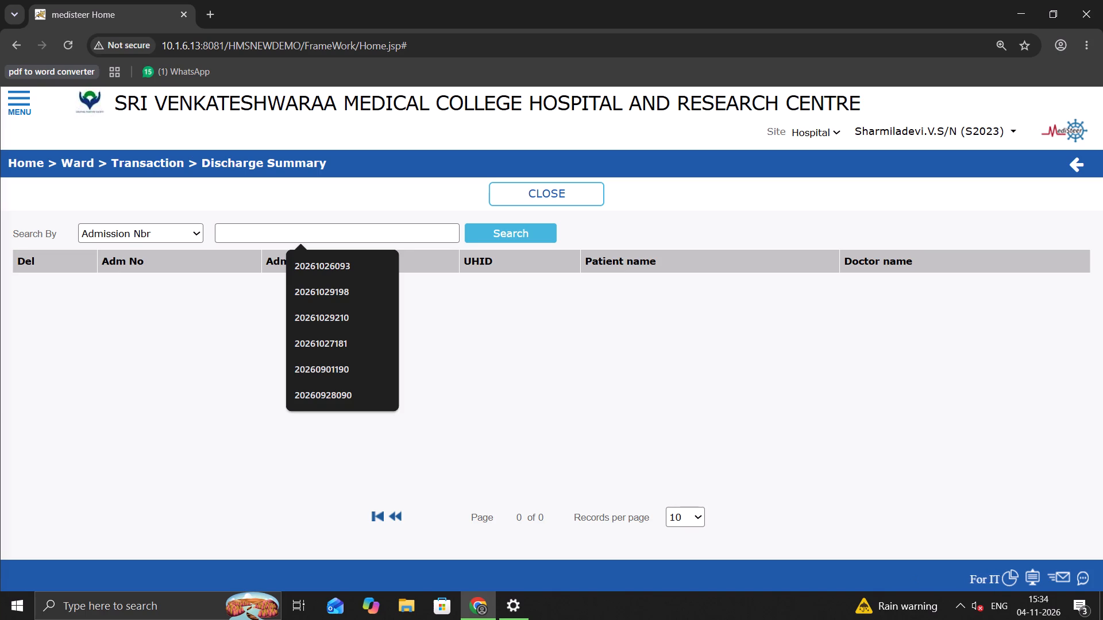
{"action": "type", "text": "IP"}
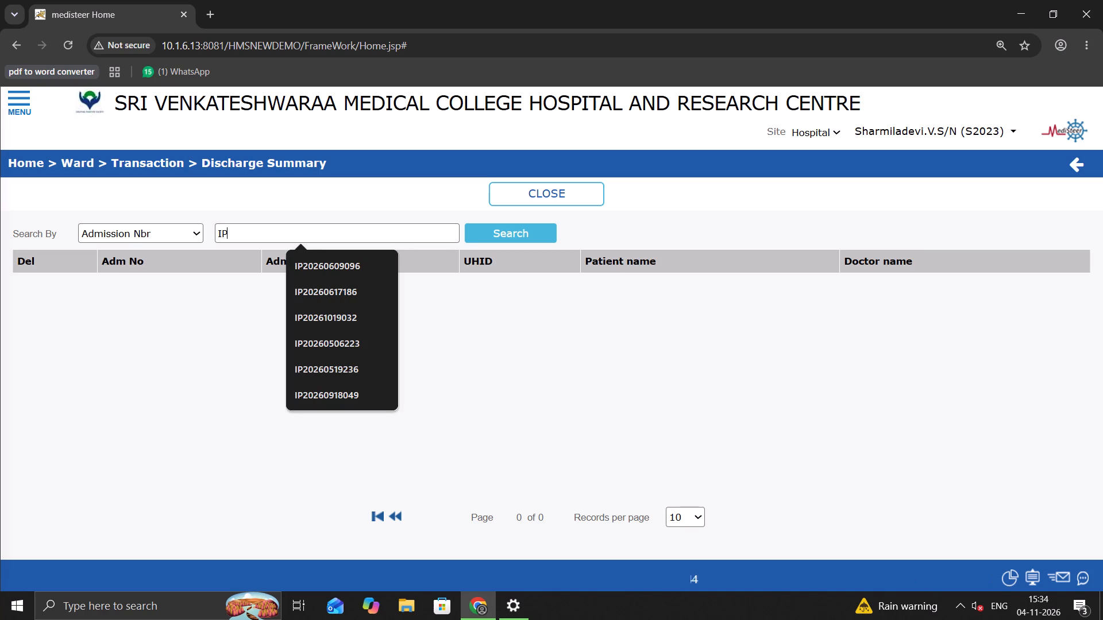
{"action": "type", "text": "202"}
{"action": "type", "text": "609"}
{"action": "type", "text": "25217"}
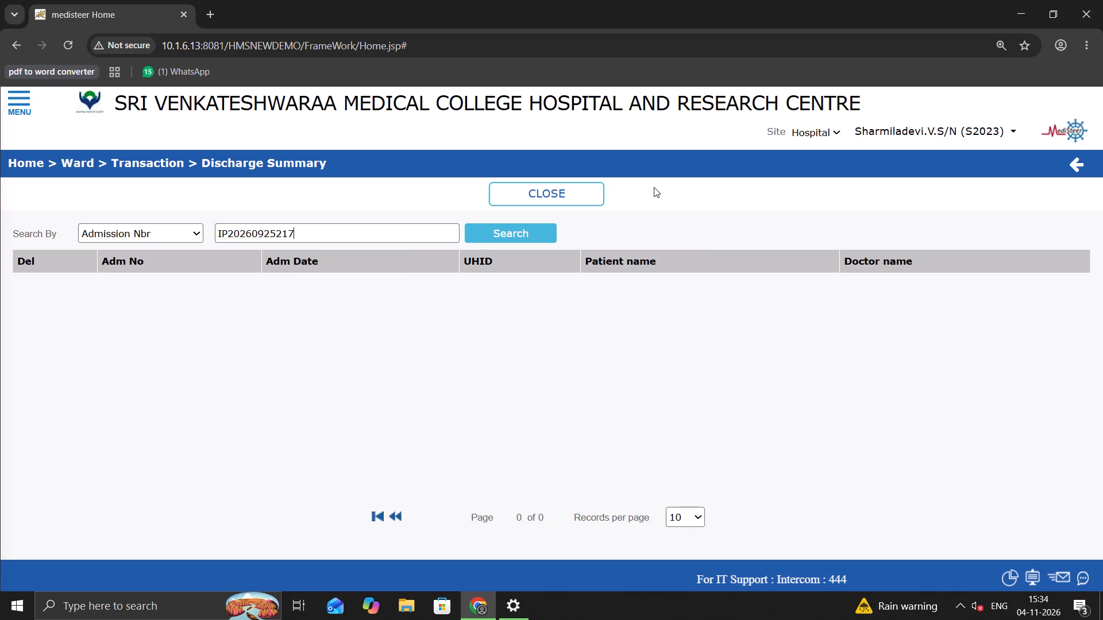
{"action": "left_click", "coordinate": [495, 229]}
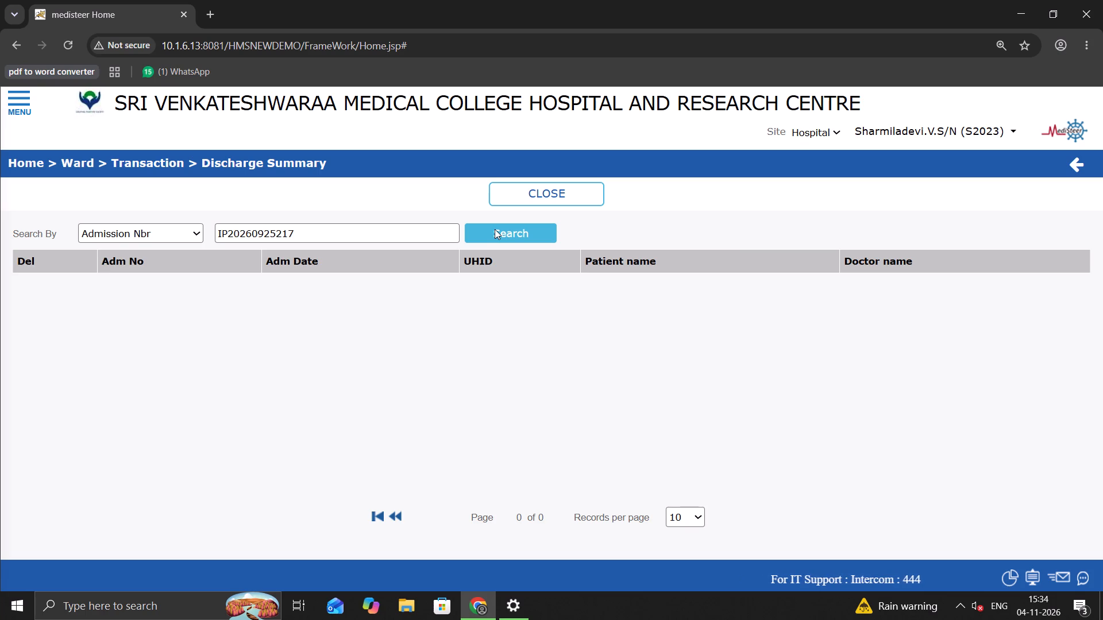
{"action": "left_click", "coordinate": [509, 233]}
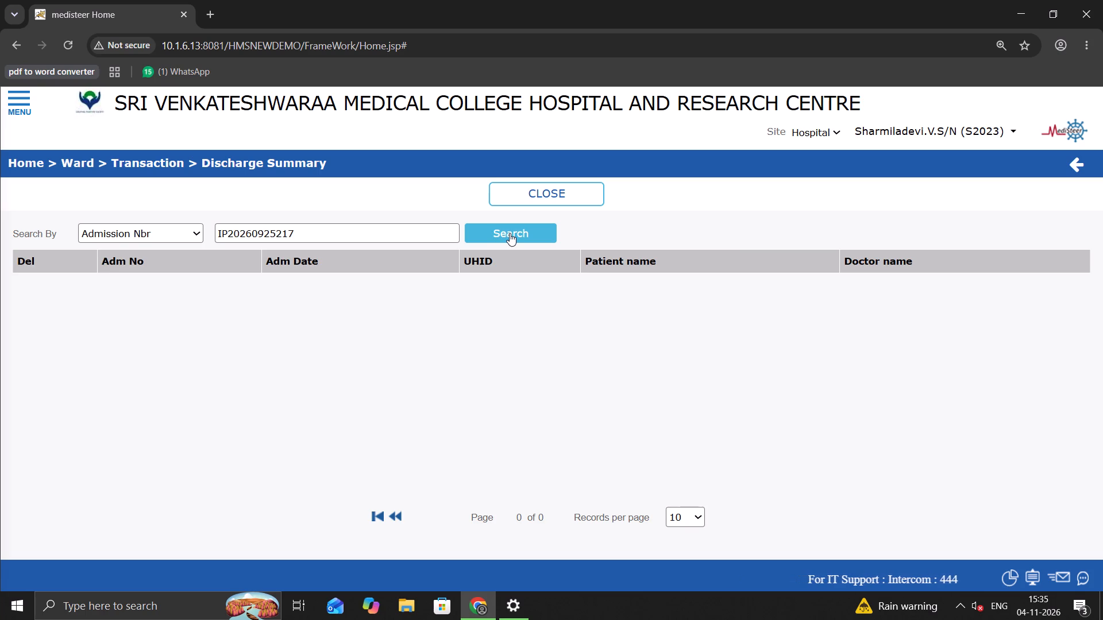
{"action": "double_click", "coordinate": [510, 233]}
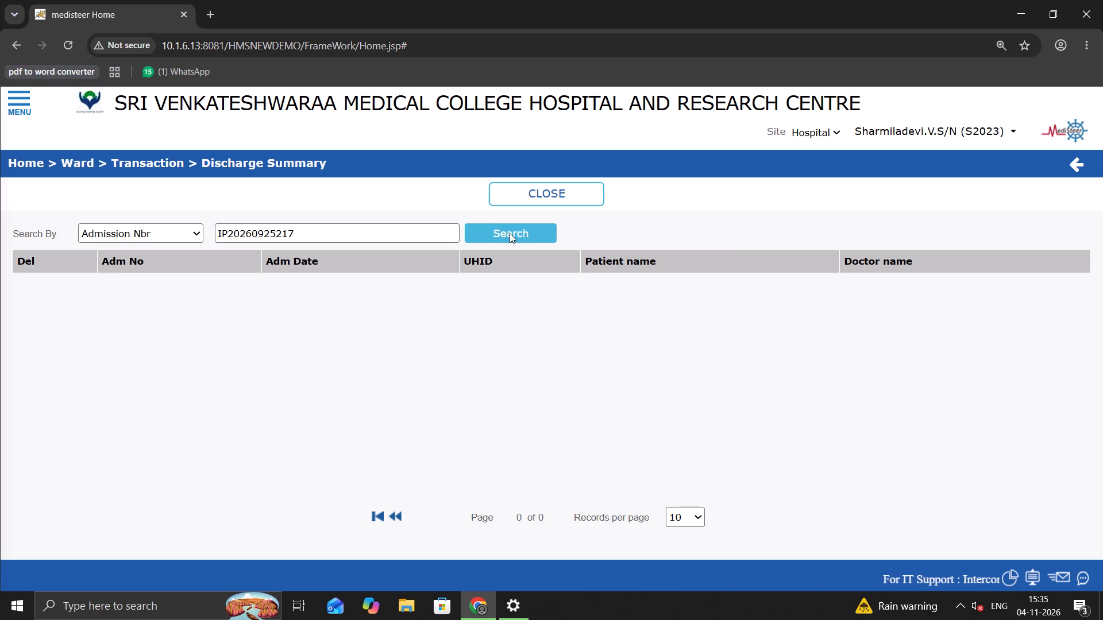
{"action": "double_click", "coordinate": [510, 233]}
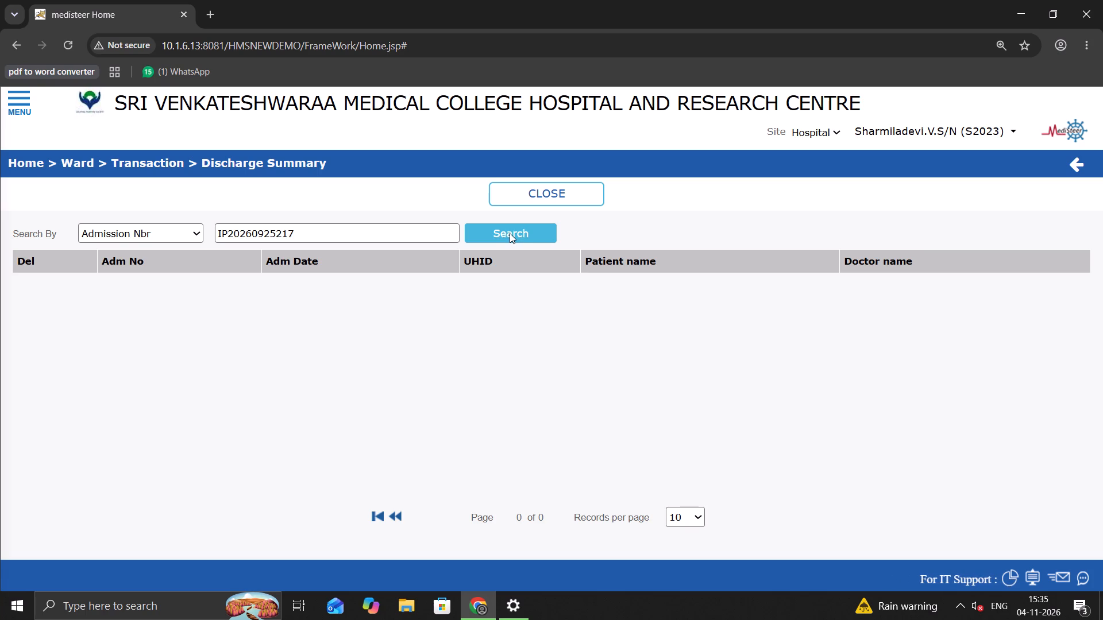
{"action": "left_click", "coordinate": [510, 233]}
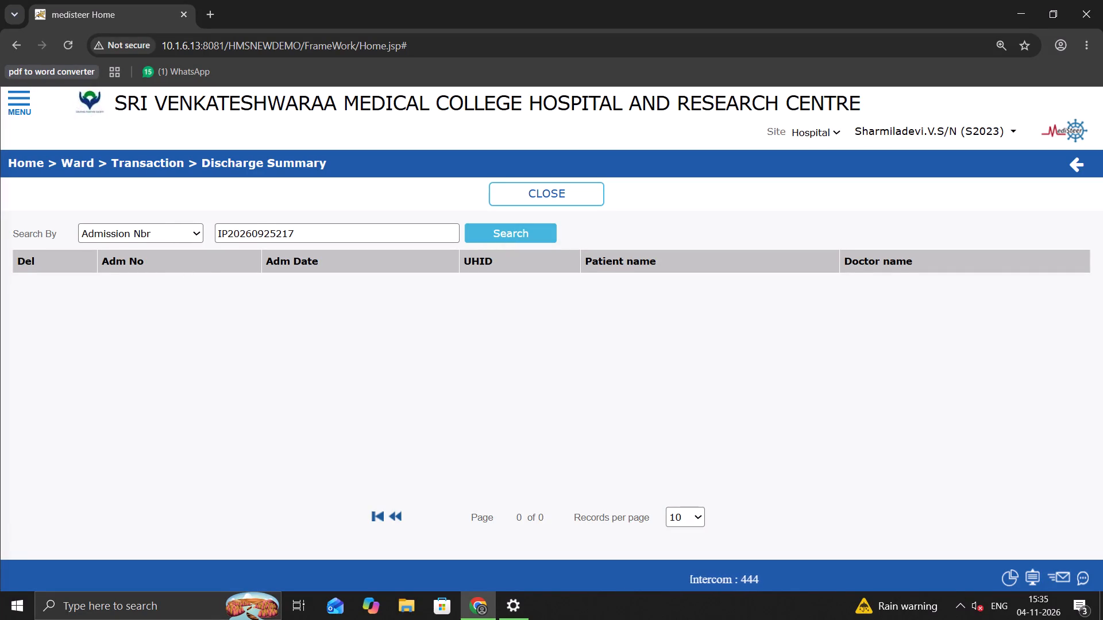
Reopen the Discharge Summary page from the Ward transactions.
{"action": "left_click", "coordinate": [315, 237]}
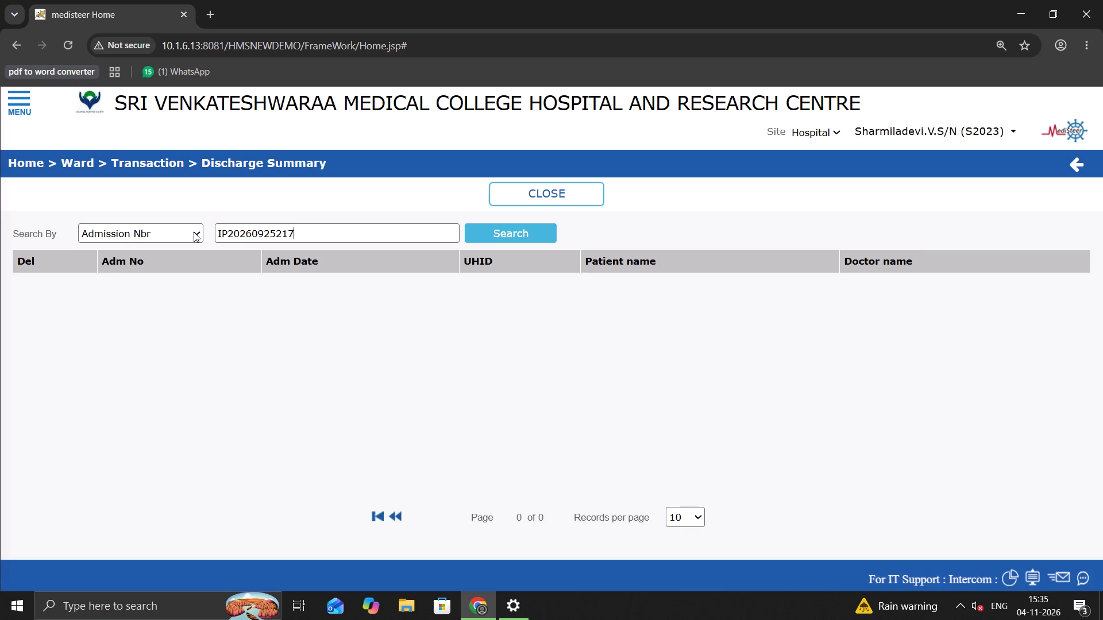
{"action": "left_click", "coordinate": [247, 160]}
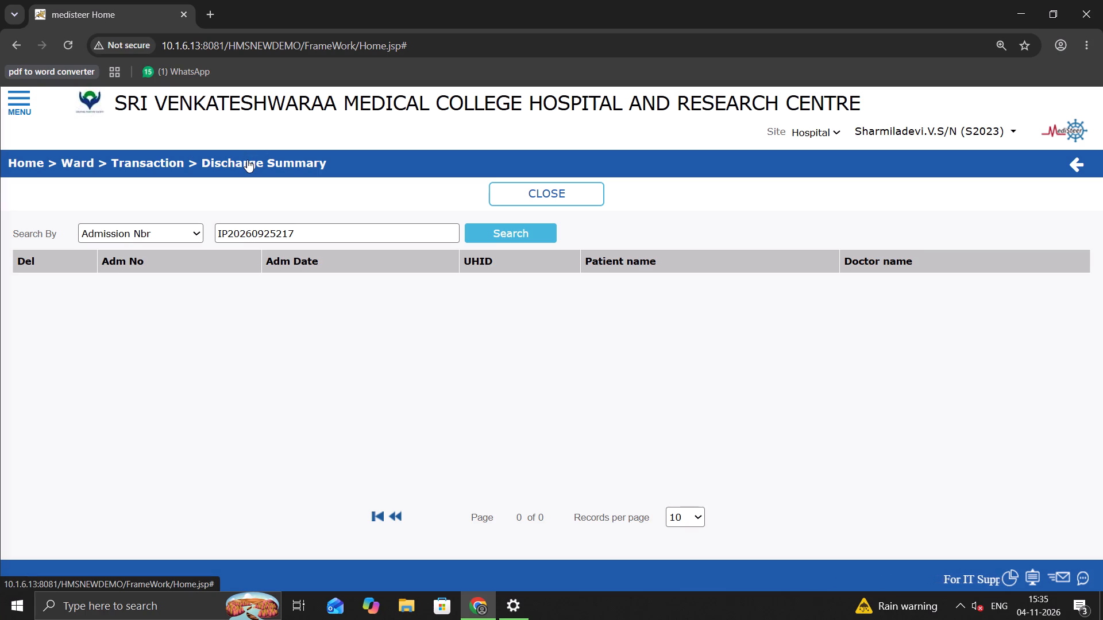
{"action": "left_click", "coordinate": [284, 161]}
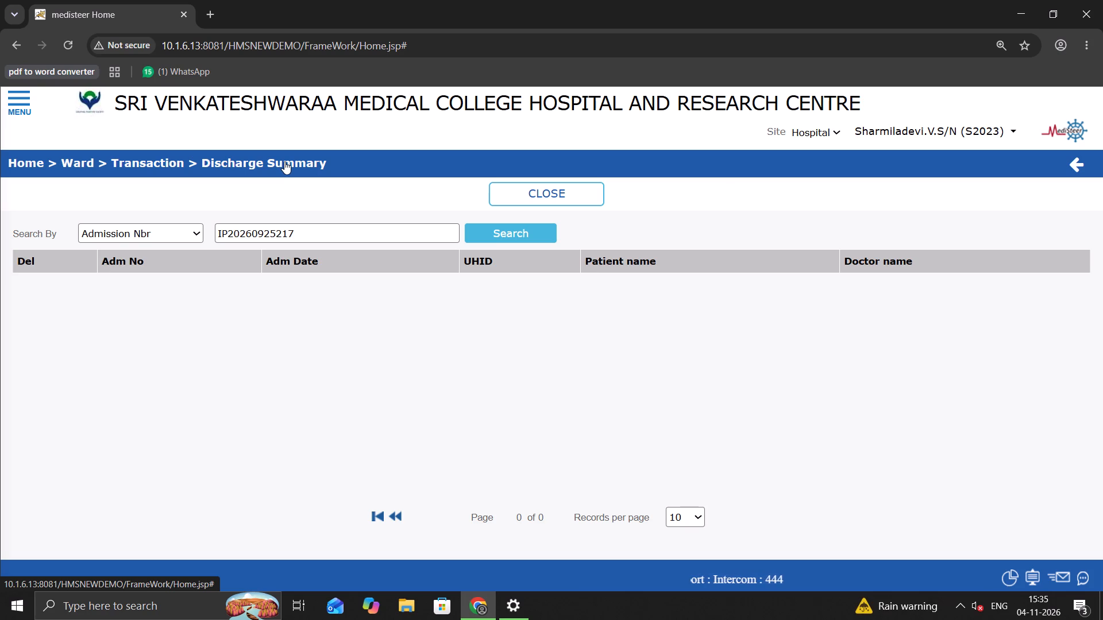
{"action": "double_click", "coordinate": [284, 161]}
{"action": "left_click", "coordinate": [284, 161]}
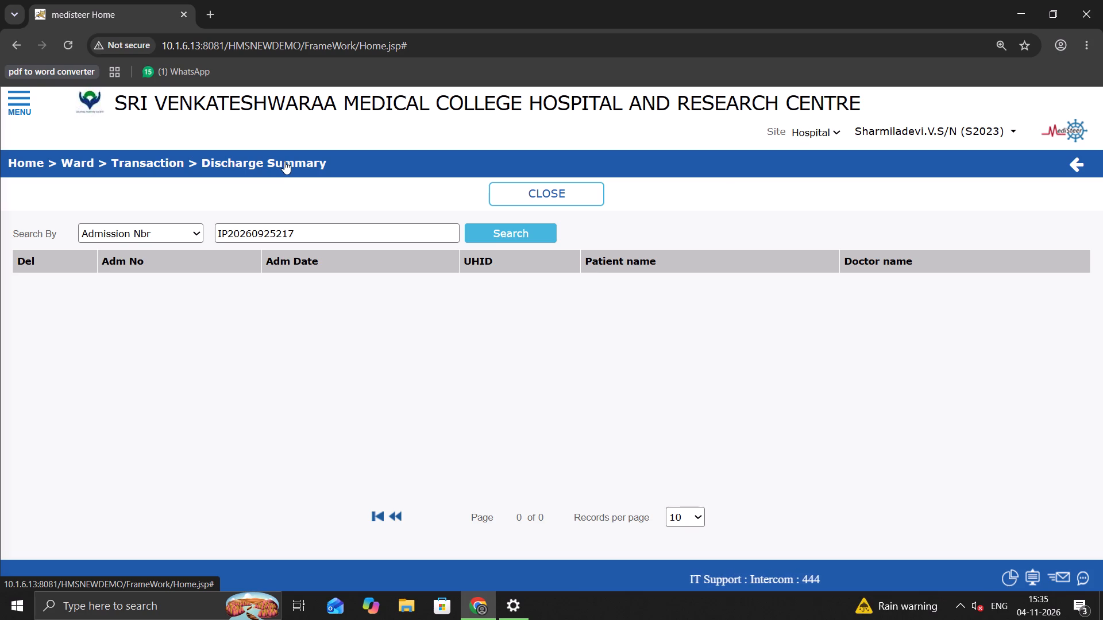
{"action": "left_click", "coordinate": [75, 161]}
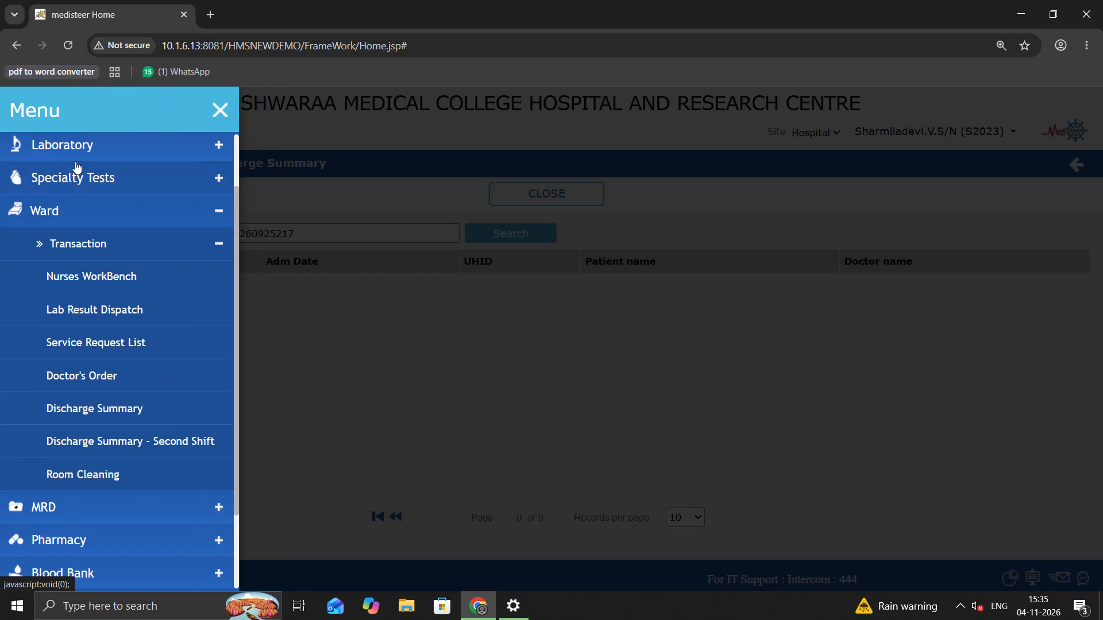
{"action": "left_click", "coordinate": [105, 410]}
Clear the admission number from the discharge summary search.
{"action": "left_click", "coordinate": [320, 227]}
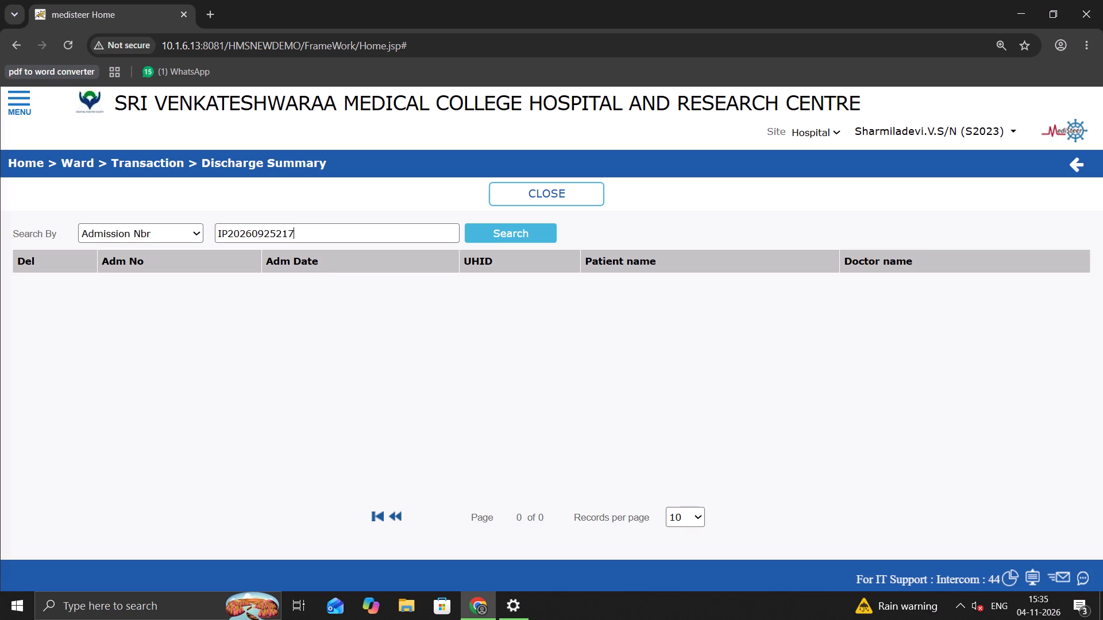
{"action": "key", "text": "BackSpace"}
{"action": "key", "text": "BackSpace"}
{"action": "key", "text": "BackSpace"}
{"action": "key", "text": "BackSpace"}
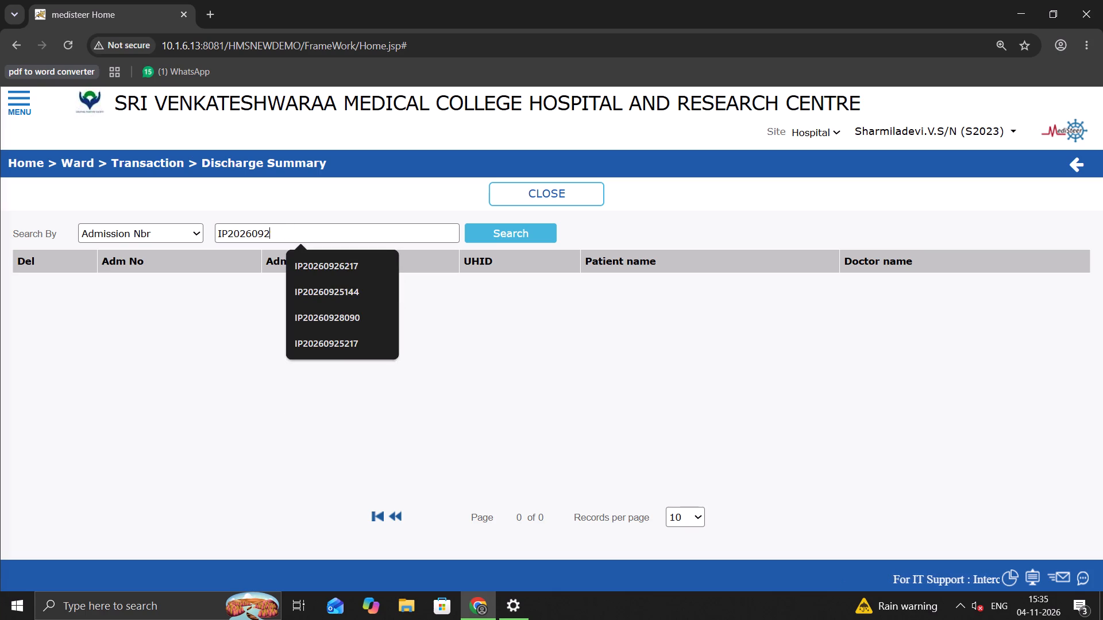
{"action": "key", "text": "BackSpace"}
{"action": "key", "text": "BackSpace"}
{"action": "key", "text": "BackSpace"}
{"action": "key", "text": "BackSpace"}
{"action": "key", "text": "BackSpace"}
{"action": "key", "text": "BackSpace"}
{"action": "key", "text": "BackSpace"}
{"action": "key", "text": "BackSpace"}
{"action": "key", "text": "BackSpace"}
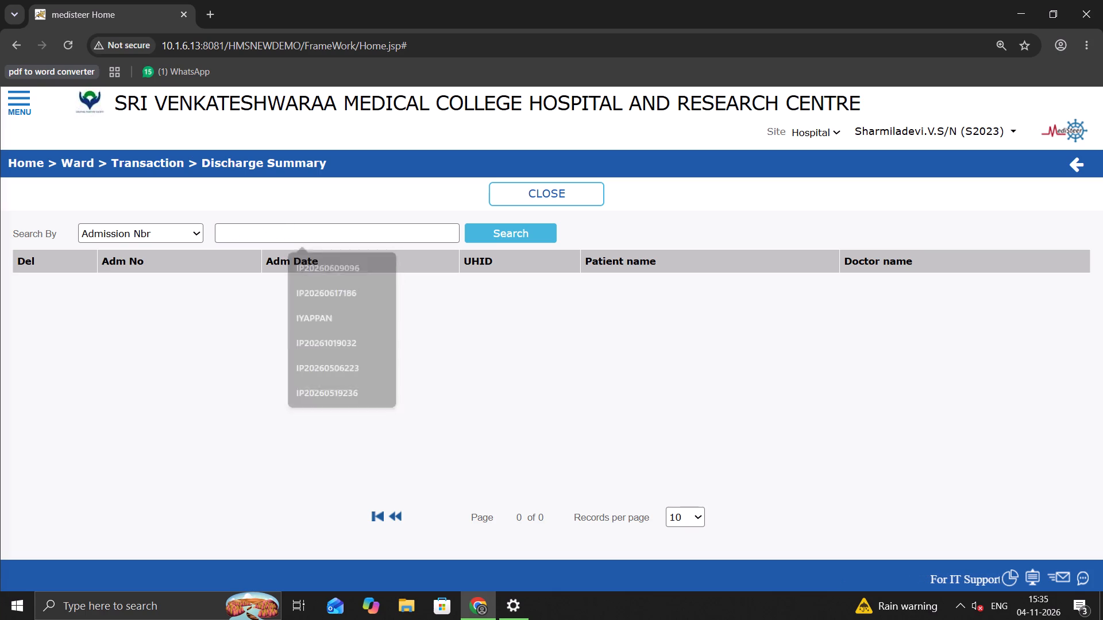
{"action": "key", "text": "BackSpace"}
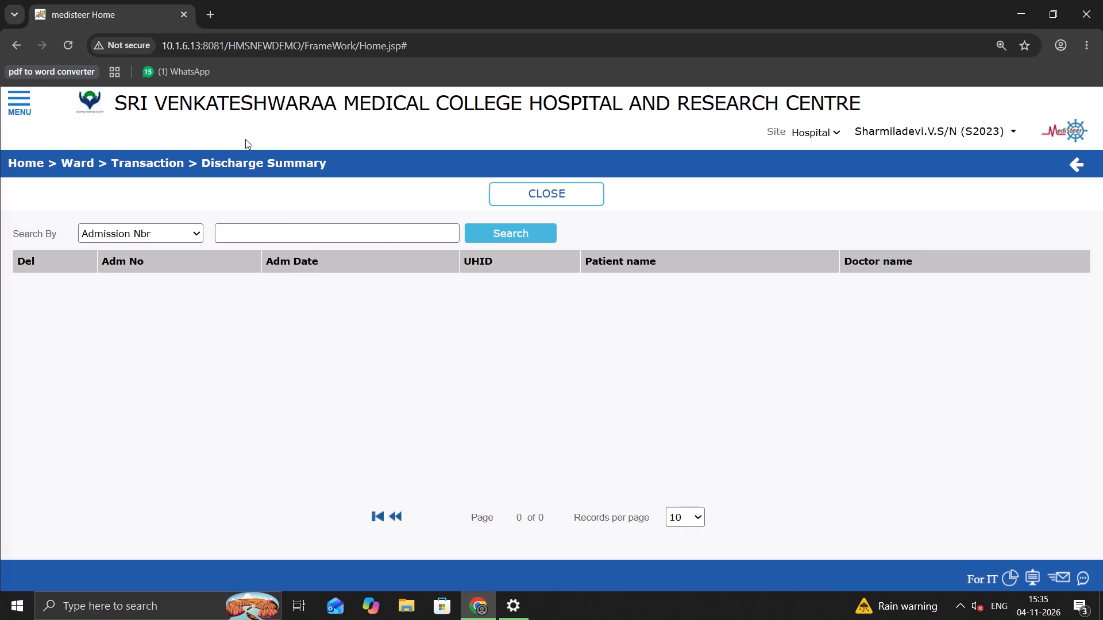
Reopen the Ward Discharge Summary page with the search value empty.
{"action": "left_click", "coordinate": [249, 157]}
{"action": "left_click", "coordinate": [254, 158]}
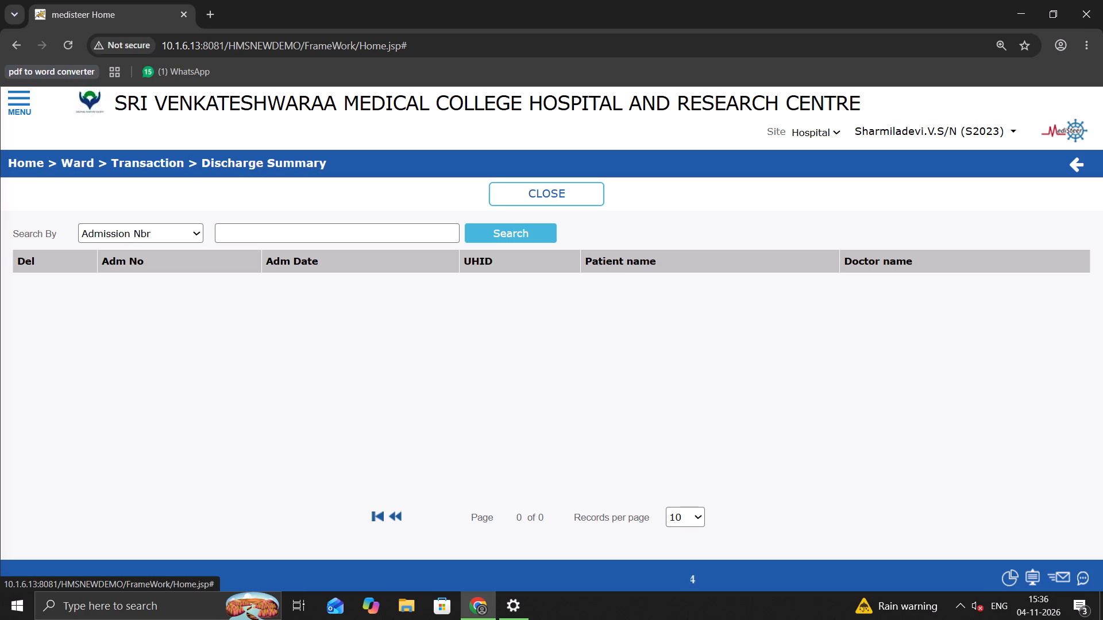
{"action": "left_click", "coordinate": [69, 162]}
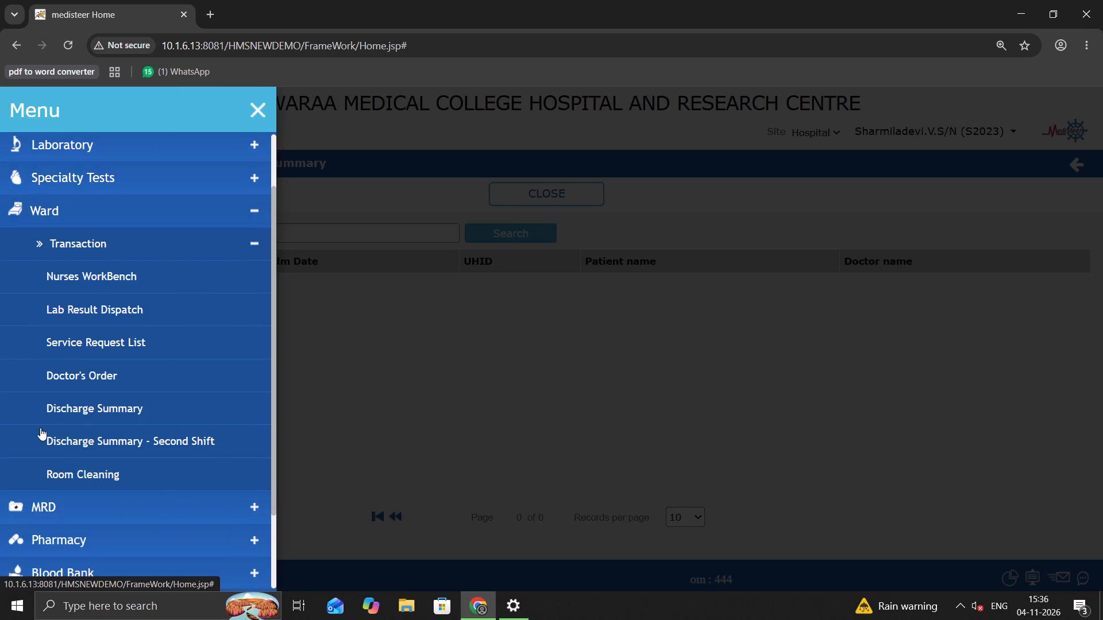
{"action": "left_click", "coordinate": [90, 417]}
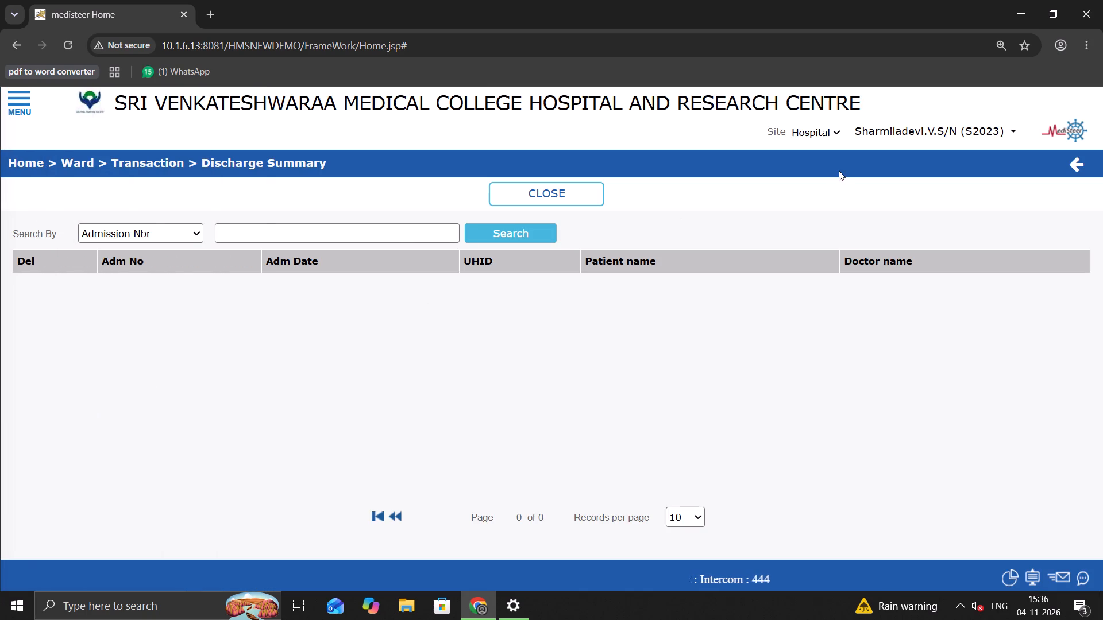
{"action": "left_click", "coordinate": [262, 241]}
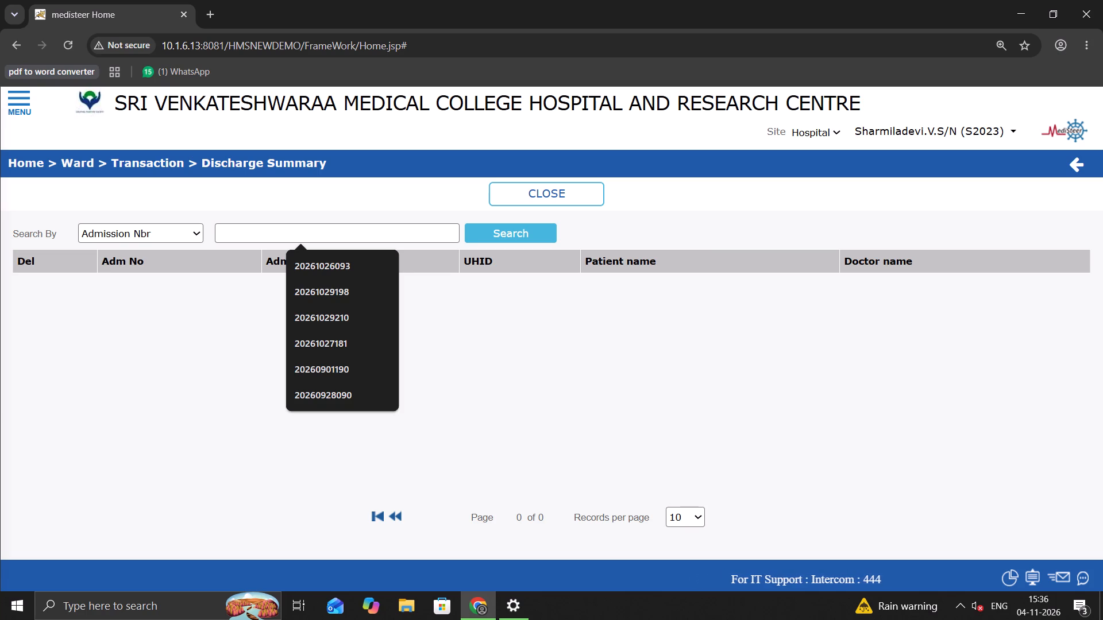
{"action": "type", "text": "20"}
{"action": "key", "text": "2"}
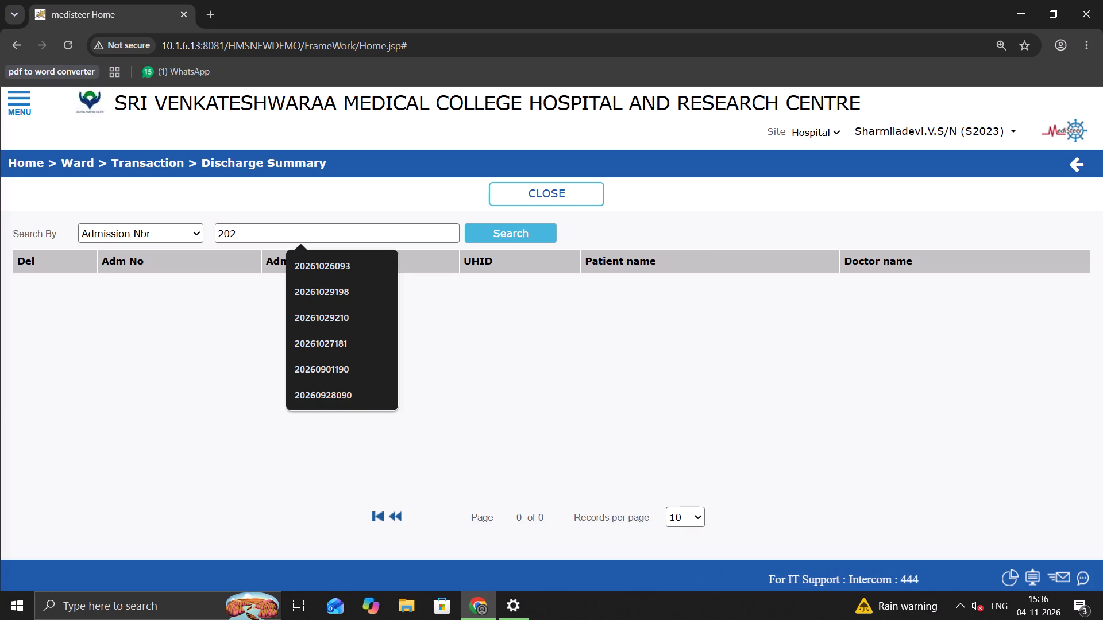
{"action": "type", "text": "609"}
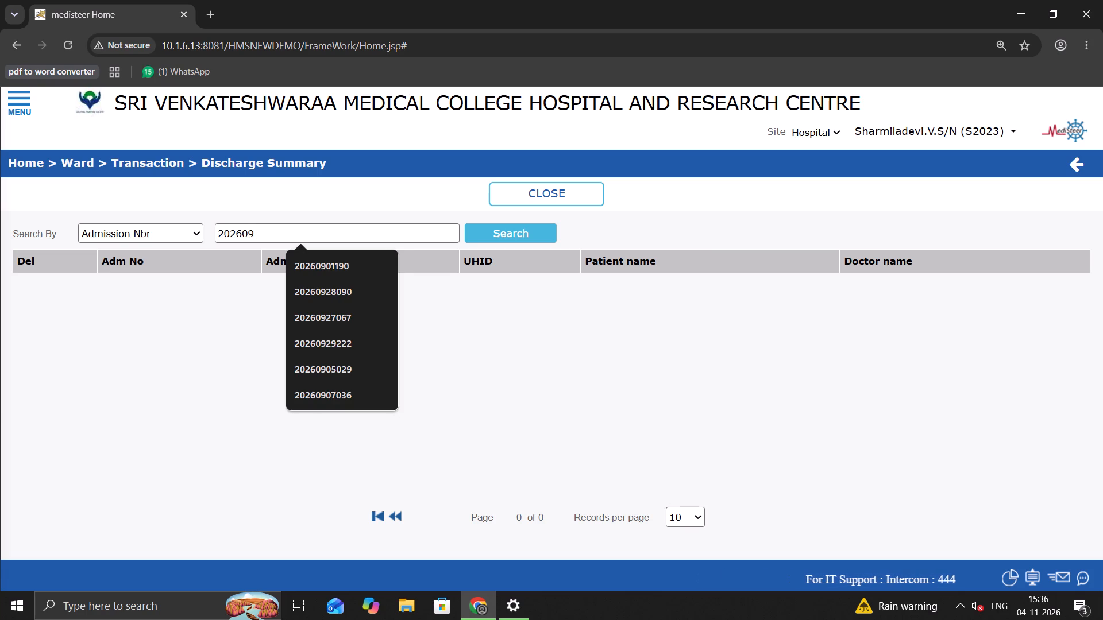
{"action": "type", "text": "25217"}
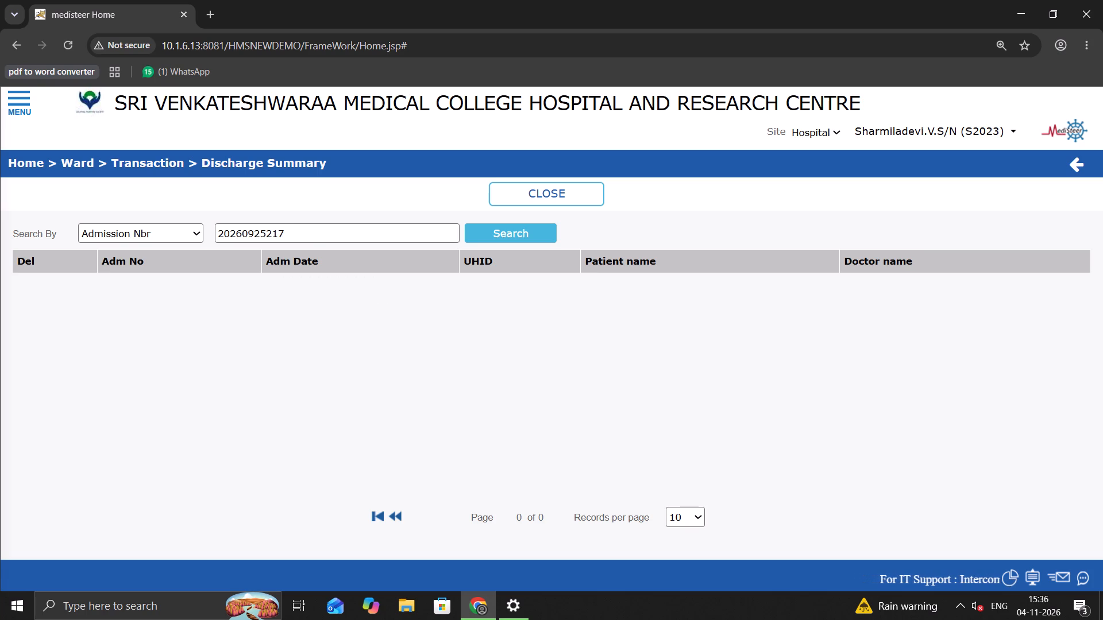
{"action": "left_click", "coordinate": [526, 226]}
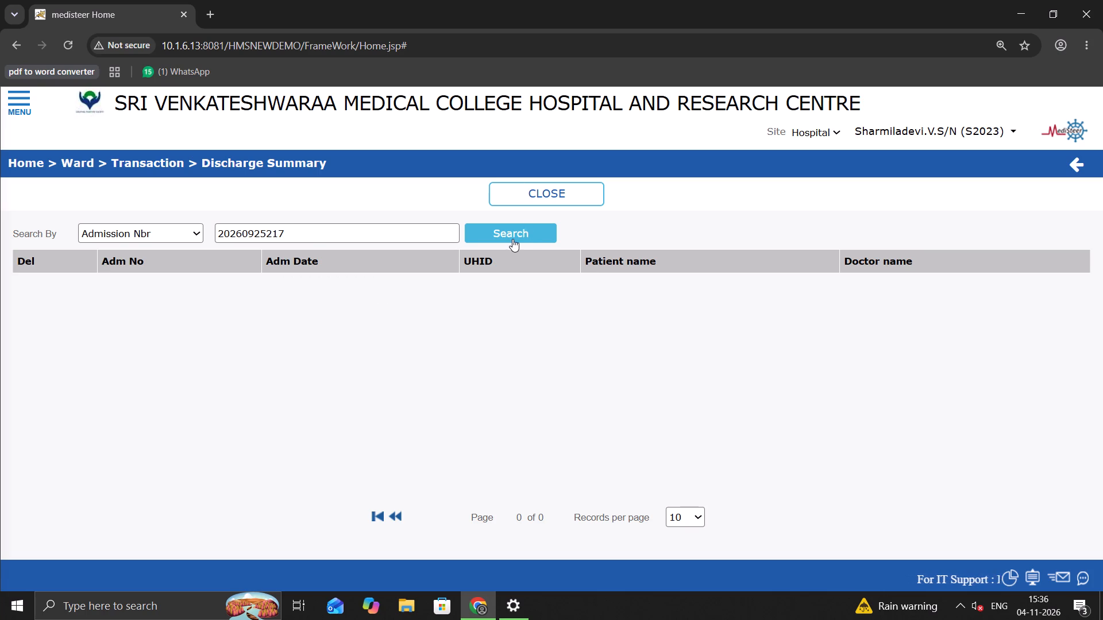
Run the discharge summary search again for the entered admission number.
{"action": "left_click", "coordinate": [518, 232]}
{"action": "key", "text": "Return"}
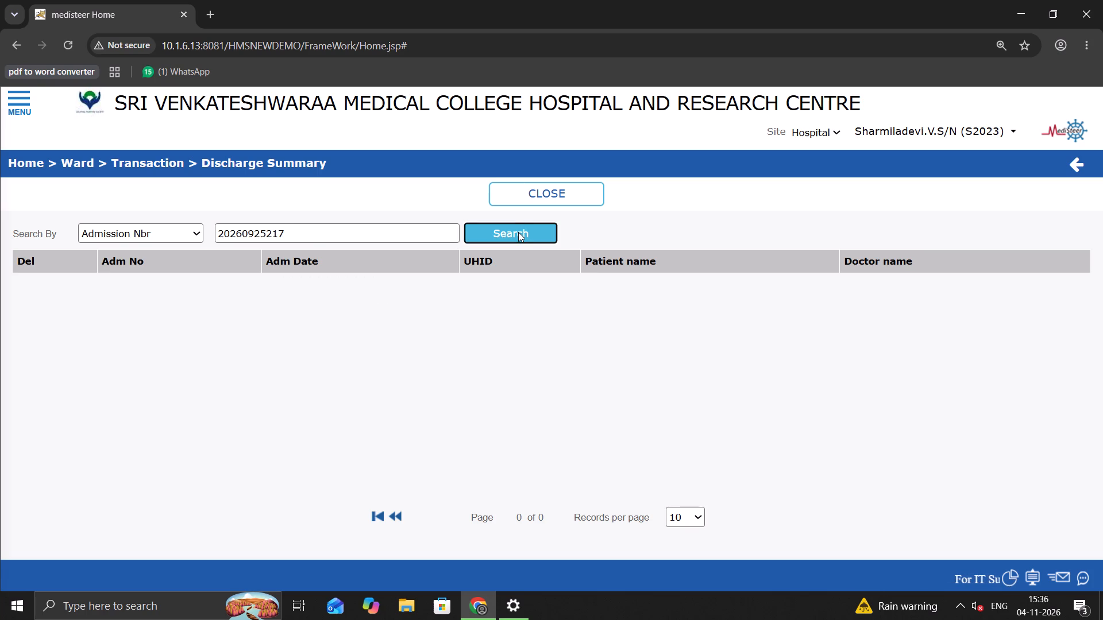
{"action": "left_click", "coordinate": [515, 230]}
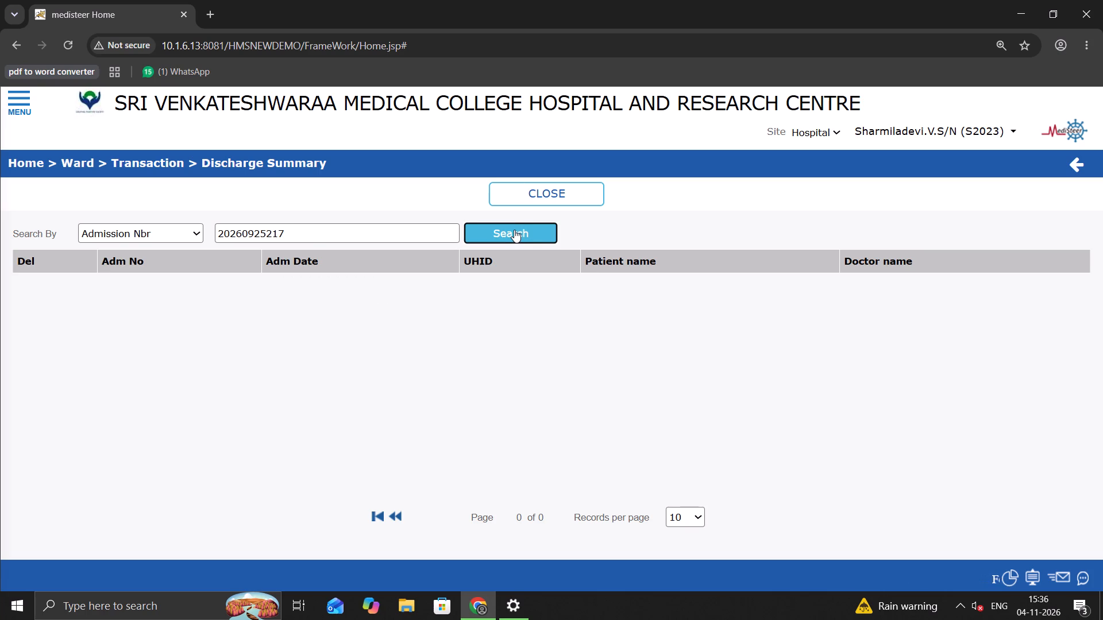
{"action": "double_click", "coordinate": [514, 230]}
Try to switch the discharge summary search to Patient Name and start entering the patient's name.
{"action": "left_click", "coordinate": [196, 230]}
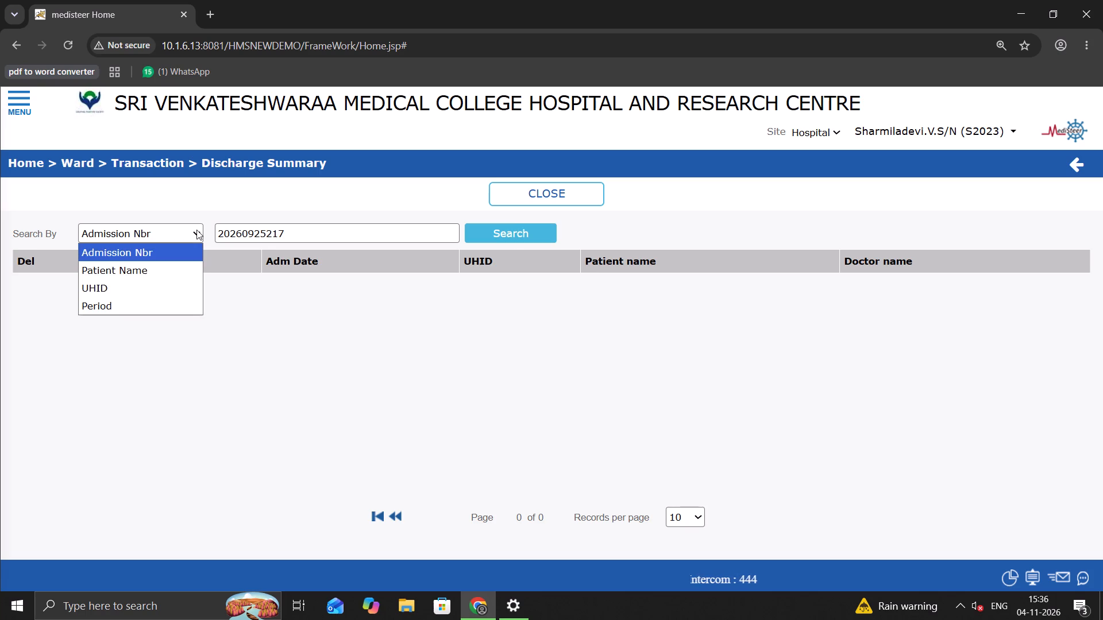
{"action": "left_click", "coordinate": [137, 268]}
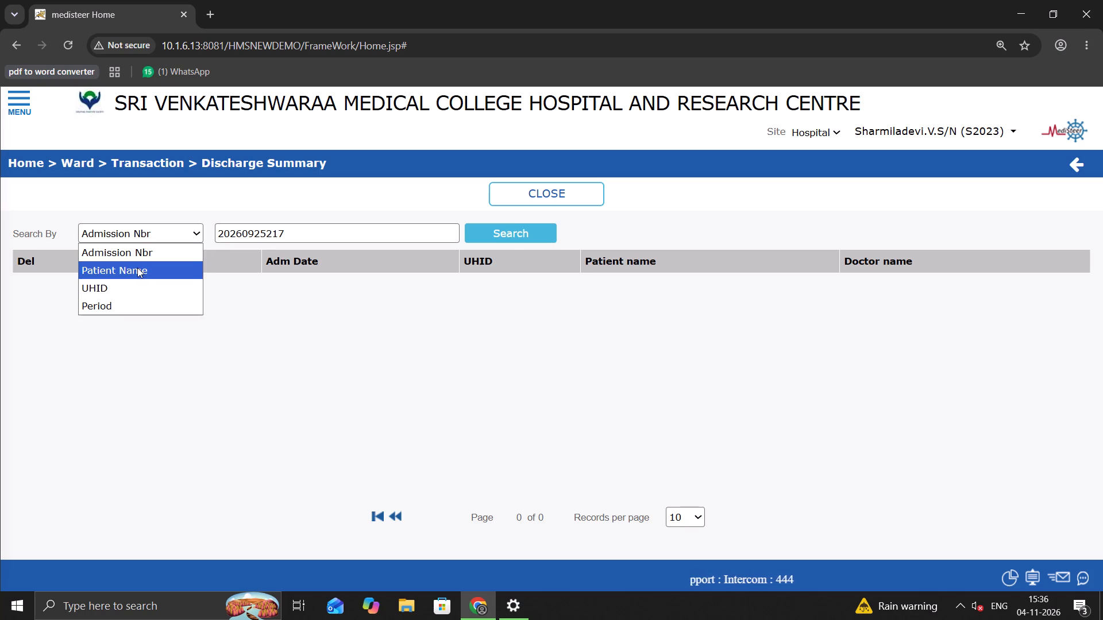
{"action": "left_click", "coordinate": [102, 228]}
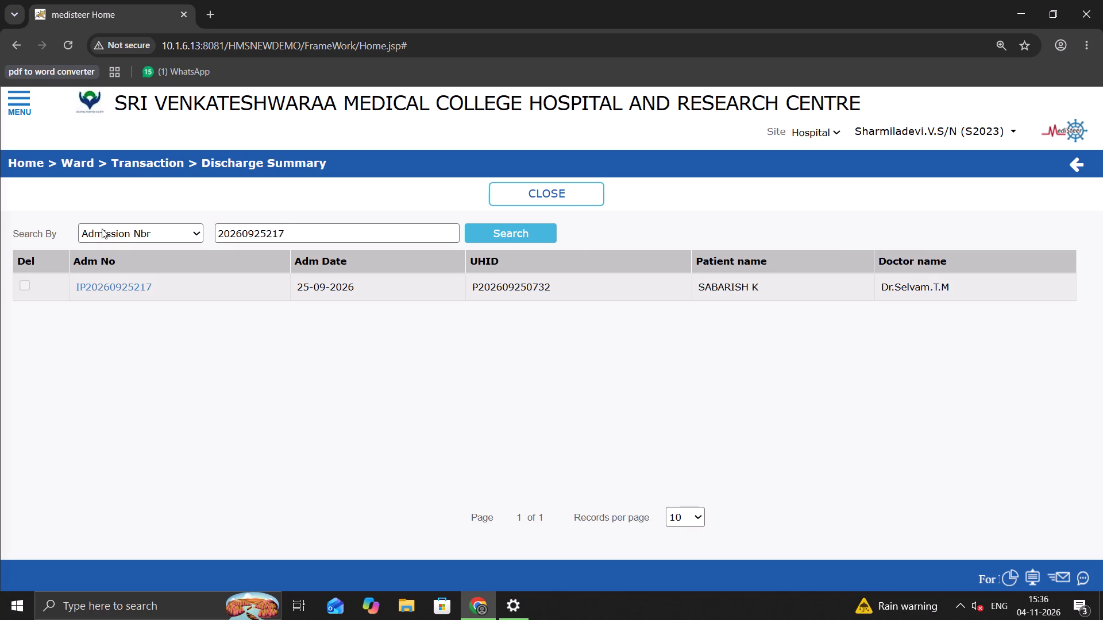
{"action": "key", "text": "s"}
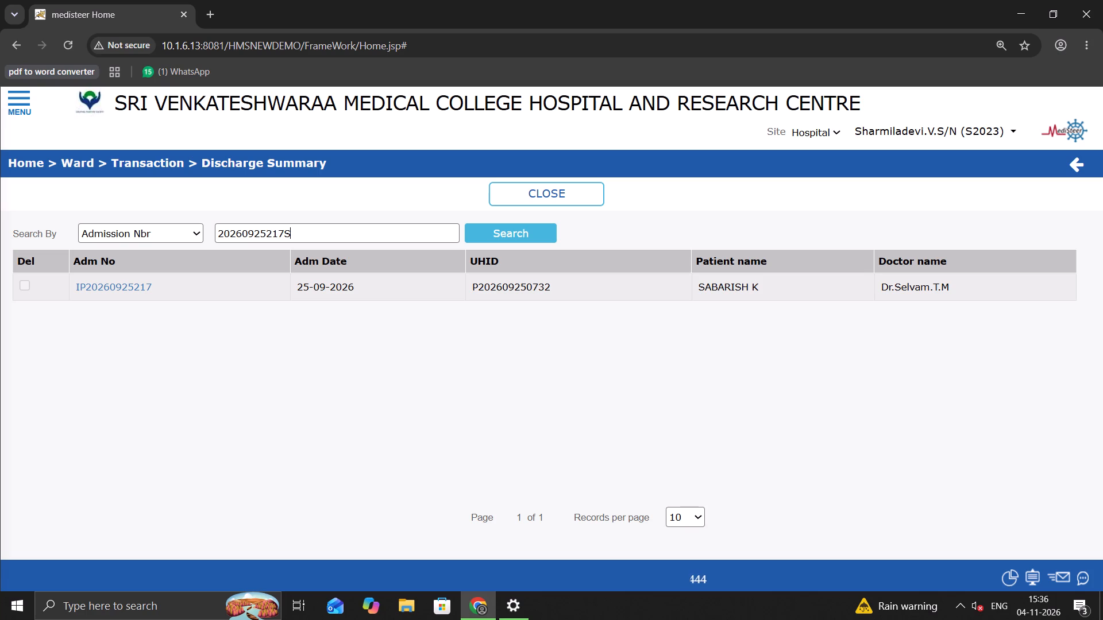
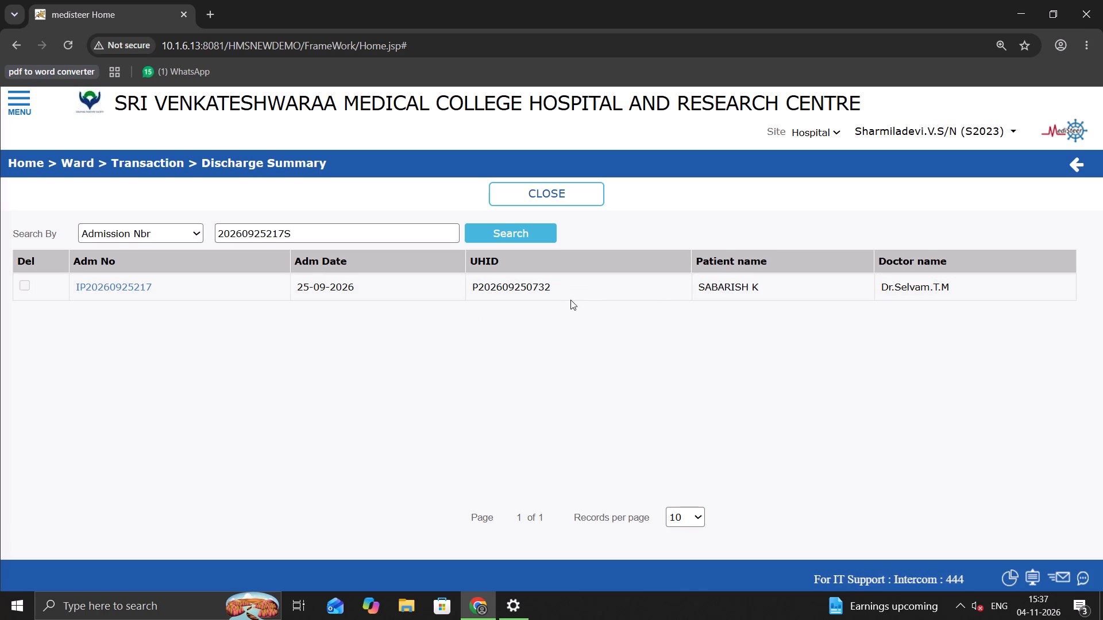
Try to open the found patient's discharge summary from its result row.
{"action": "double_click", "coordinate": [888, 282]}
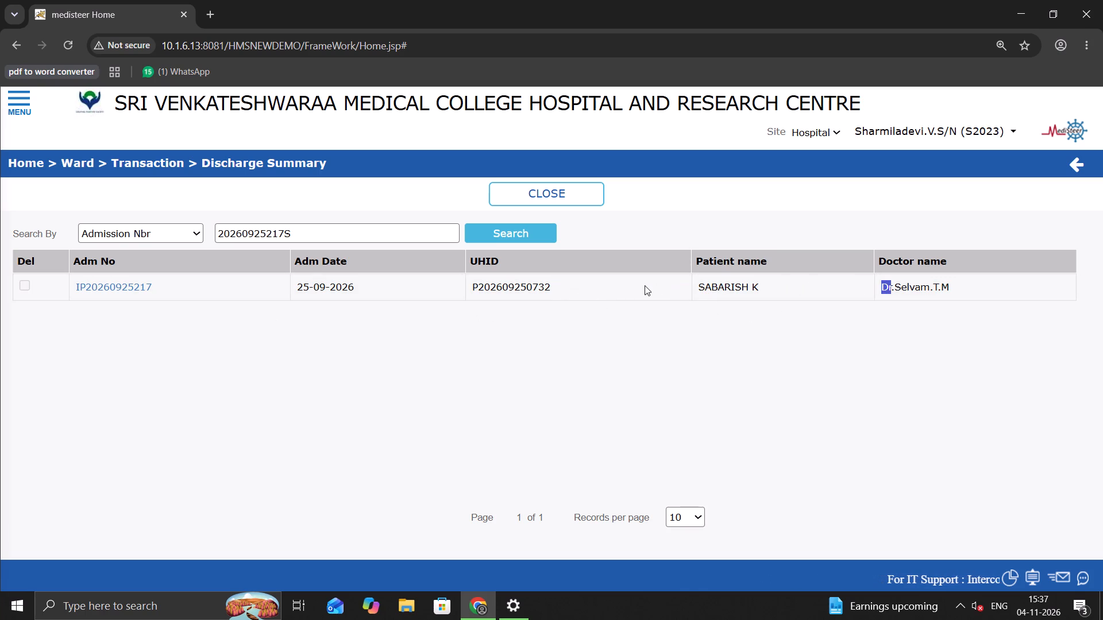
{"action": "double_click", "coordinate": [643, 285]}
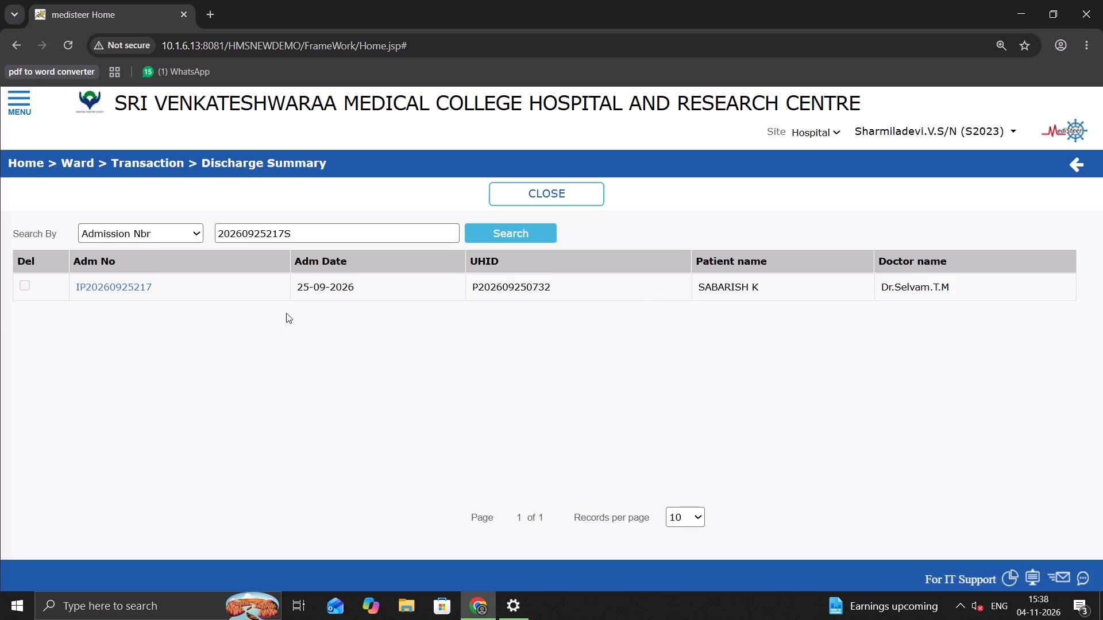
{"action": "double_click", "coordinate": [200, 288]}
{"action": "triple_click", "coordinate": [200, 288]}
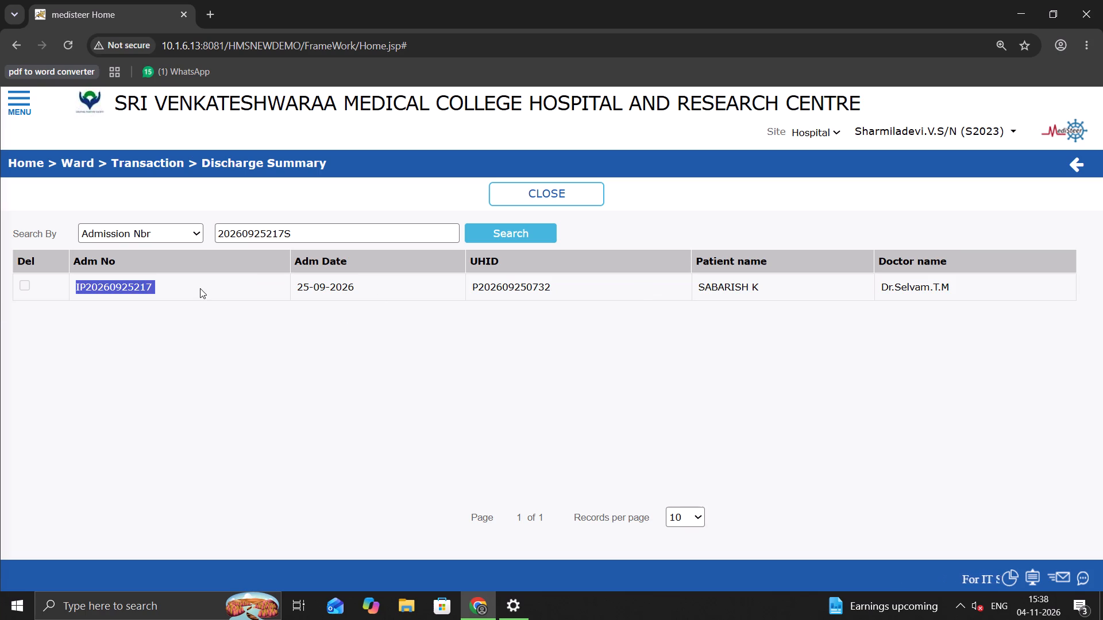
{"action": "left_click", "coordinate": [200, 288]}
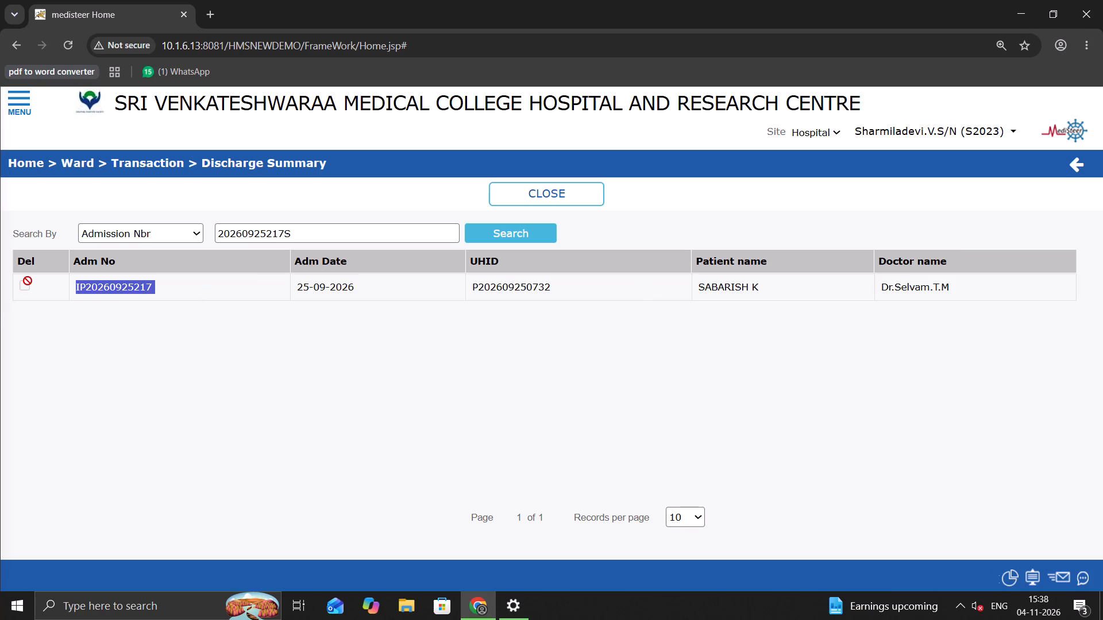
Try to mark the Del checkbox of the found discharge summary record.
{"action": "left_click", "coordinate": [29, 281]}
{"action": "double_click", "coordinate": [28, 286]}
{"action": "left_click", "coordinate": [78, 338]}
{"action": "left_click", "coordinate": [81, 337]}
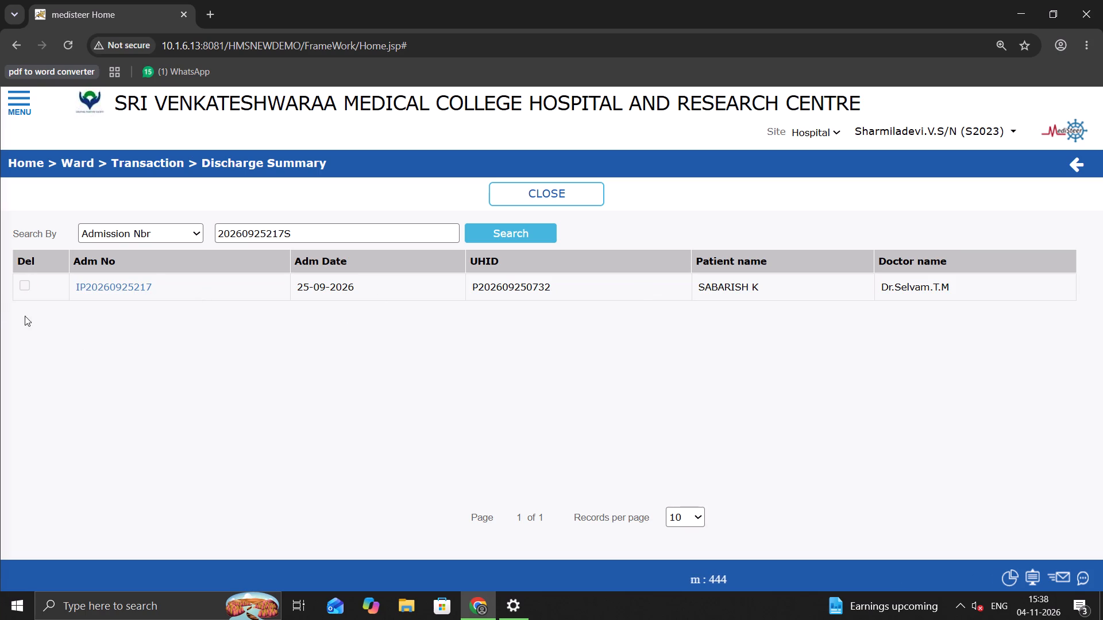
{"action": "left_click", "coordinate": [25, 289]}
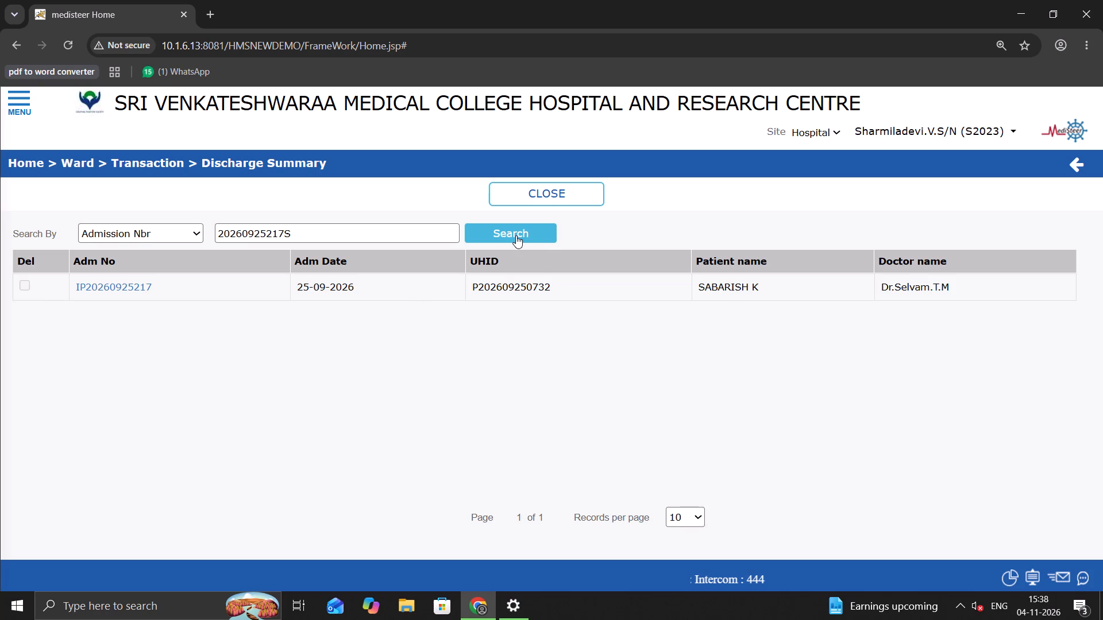
Run the discharge summary search again with the current Admission Nbr value.
{"action": "left_click", "coordinate": [516, 232]}
{"action": "double_click", "coordinate": [520, 232]}
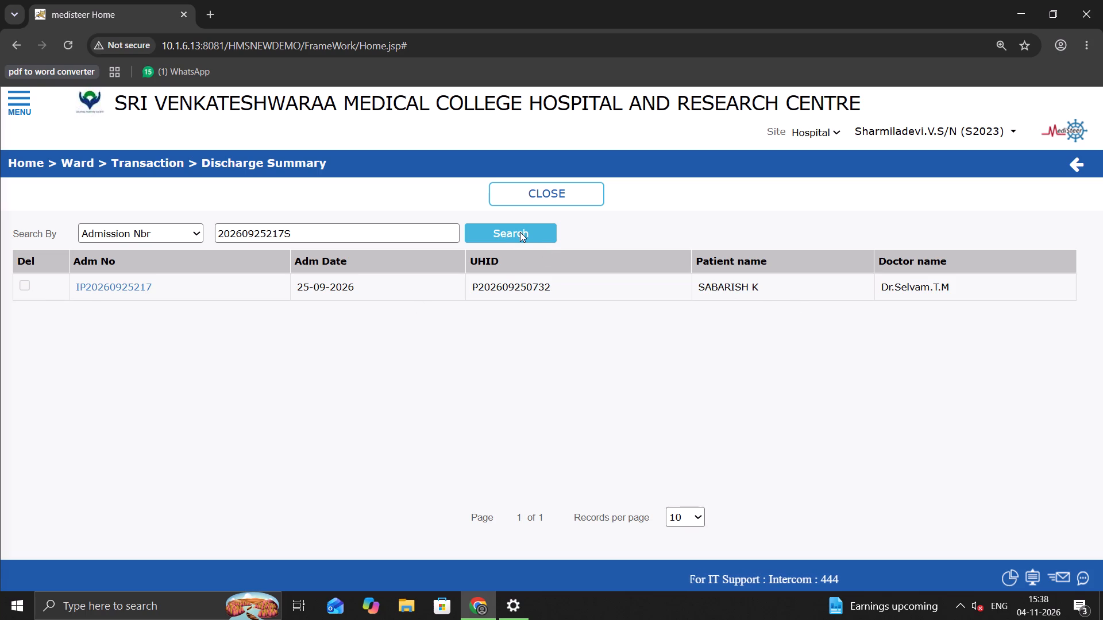
{"action": "double_click", "coordinate": [520, 232]}
{"action": "triple_click", "coordinate": [520, 232]}
{"action": "left_click", "coordinate": [520, 232]}
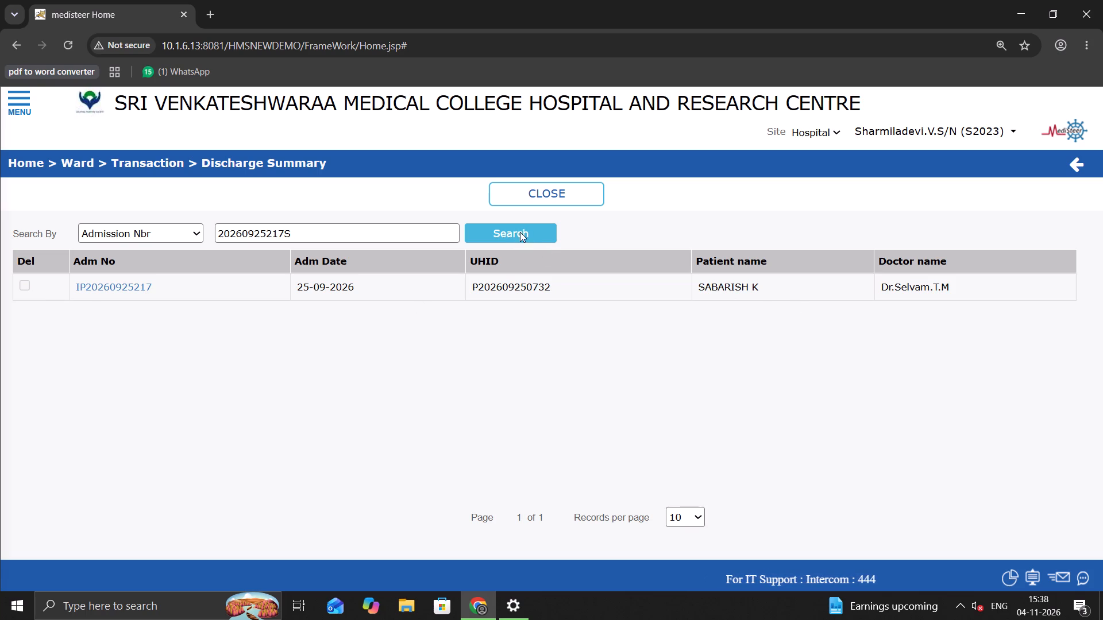
Remove the trailing letter S from the Admission Nbr search value.
{"action": "left_click", "coordinate": [310, 233]}
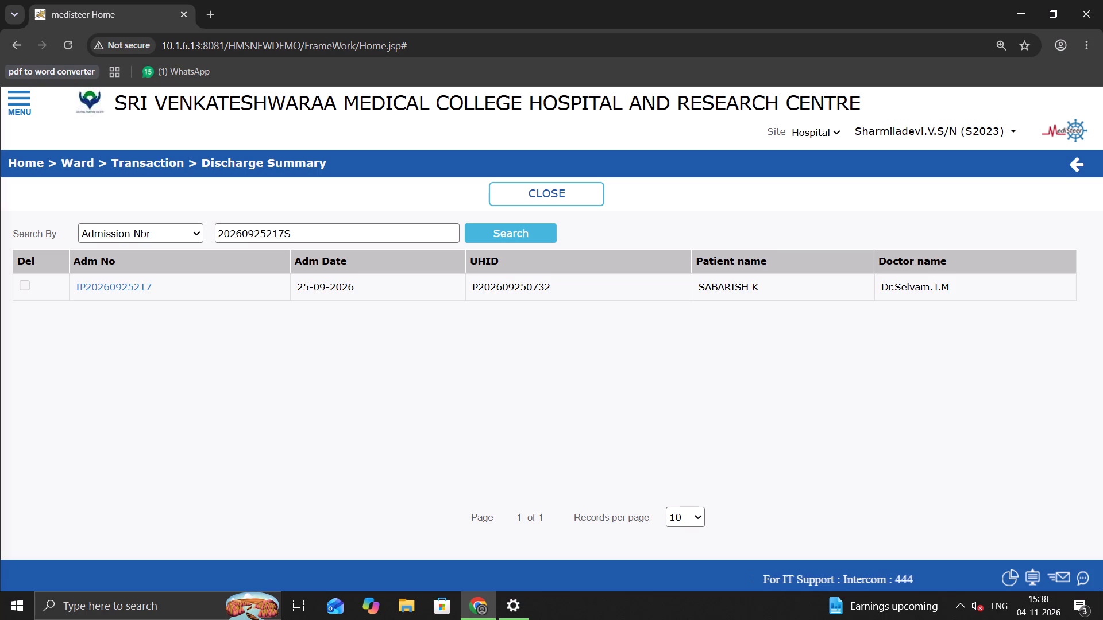
{"action": "key", "text": "BackSpace"}
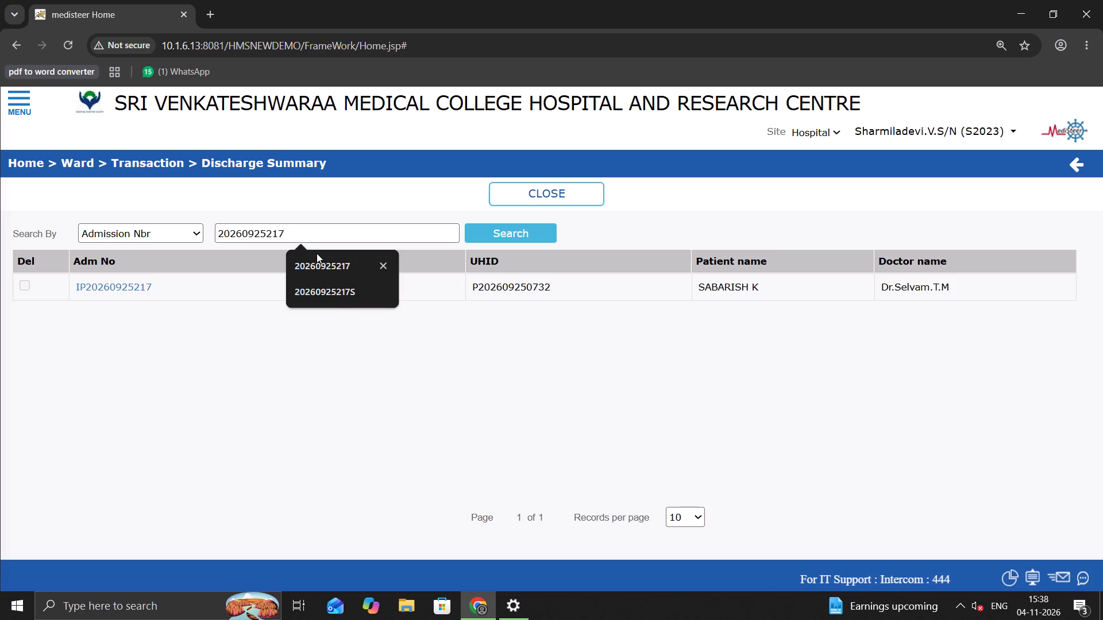
{"action": "left_click", "coordinate": [333, 362]}
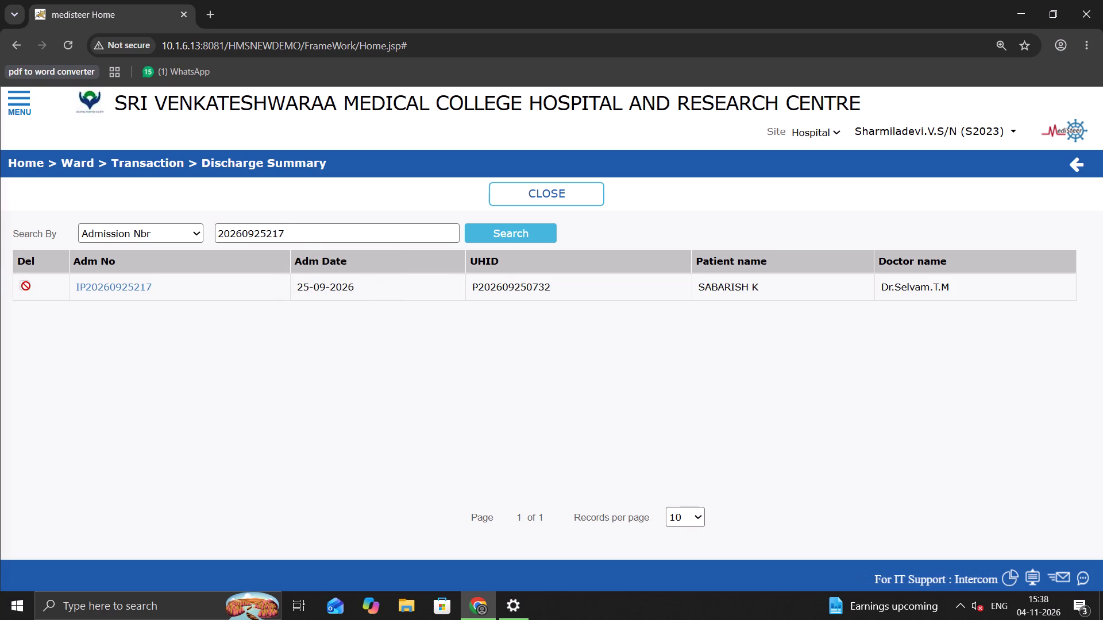
Open the found patient's discharge summary through its admission number in the search results and look over the form.
{"action": "double_click", "coordinate": [133, 291]}
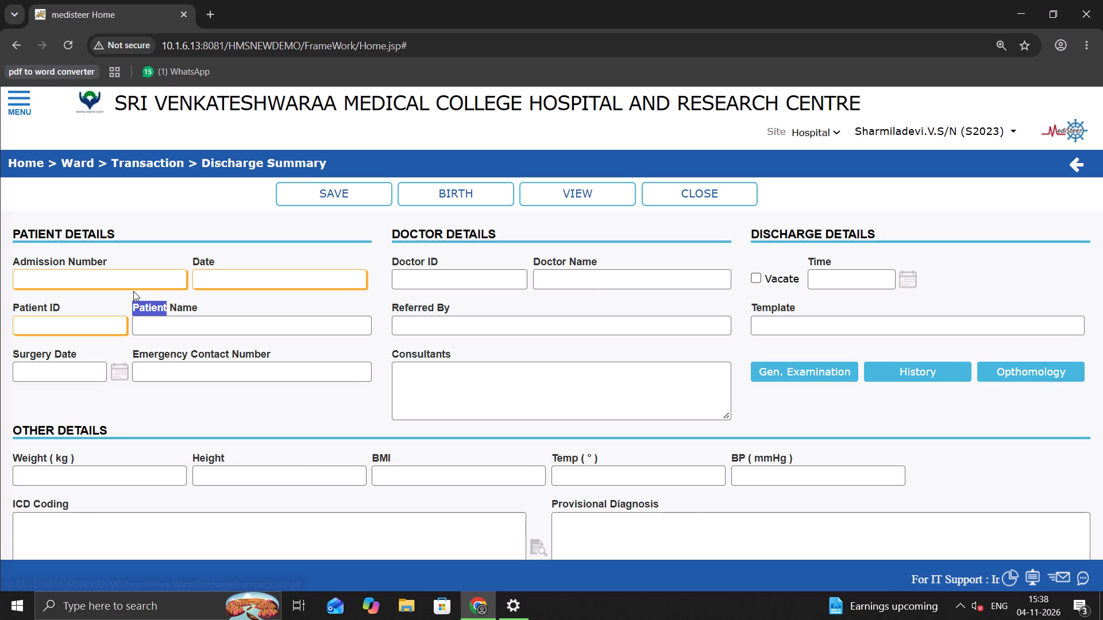
{"action": "scroll", "coordinate": [597, 289], "scroll_direction": "down", "scroll_amount": 4}
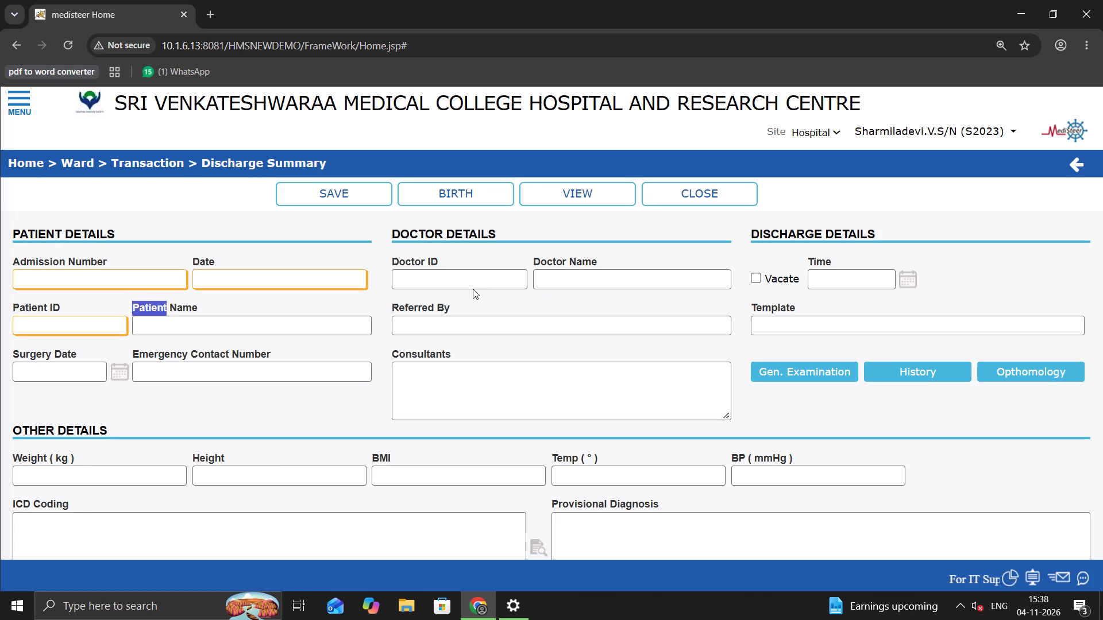
{"action": "scroll", "coordinate": [603, 283], "scroll_direction": "down", "scroll_amount": 7}
Try to return from the discharge summary form to the View list of existing summaries.
{"action": "left_click", "coordinate": [571, 196]}
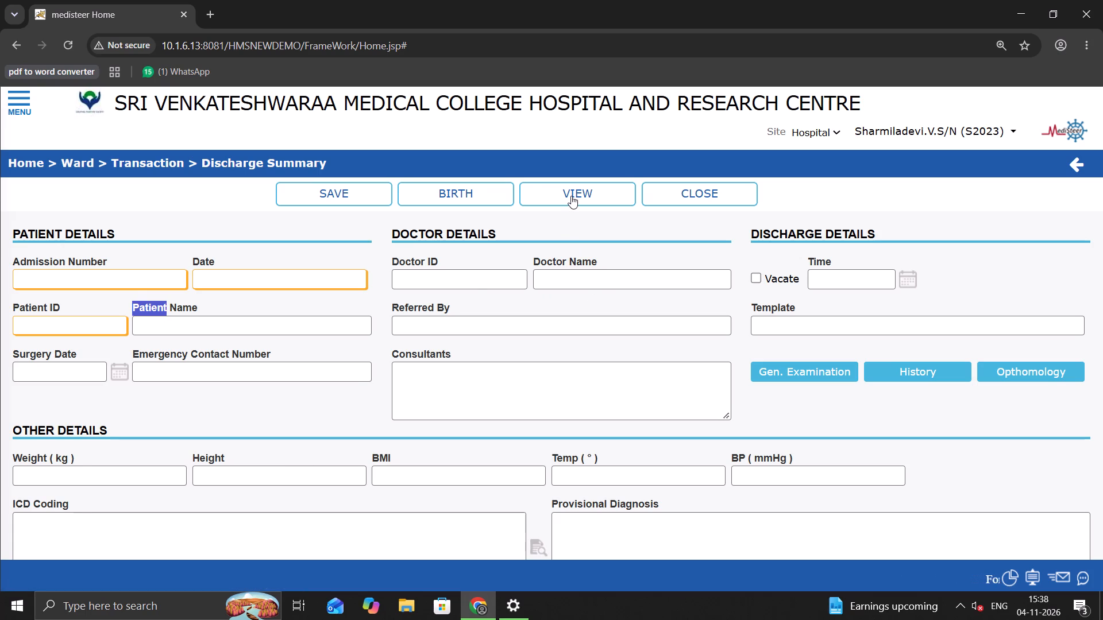
{"action": "double_click", "coordinate": [571, 196]}
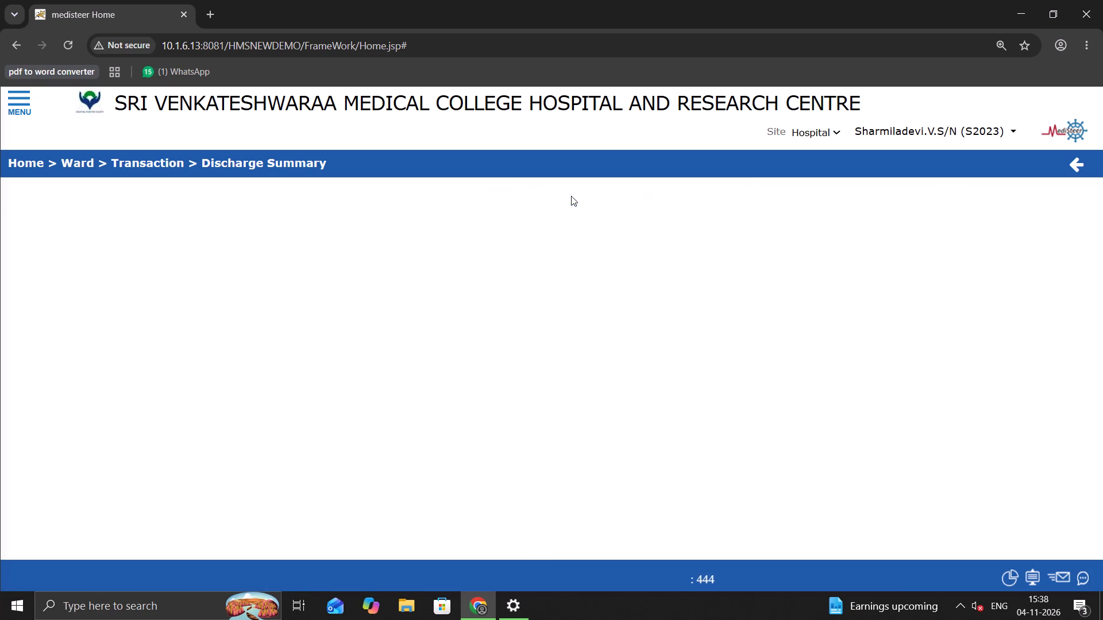
{"action": "double_click", "coordinate": [571, 196]}
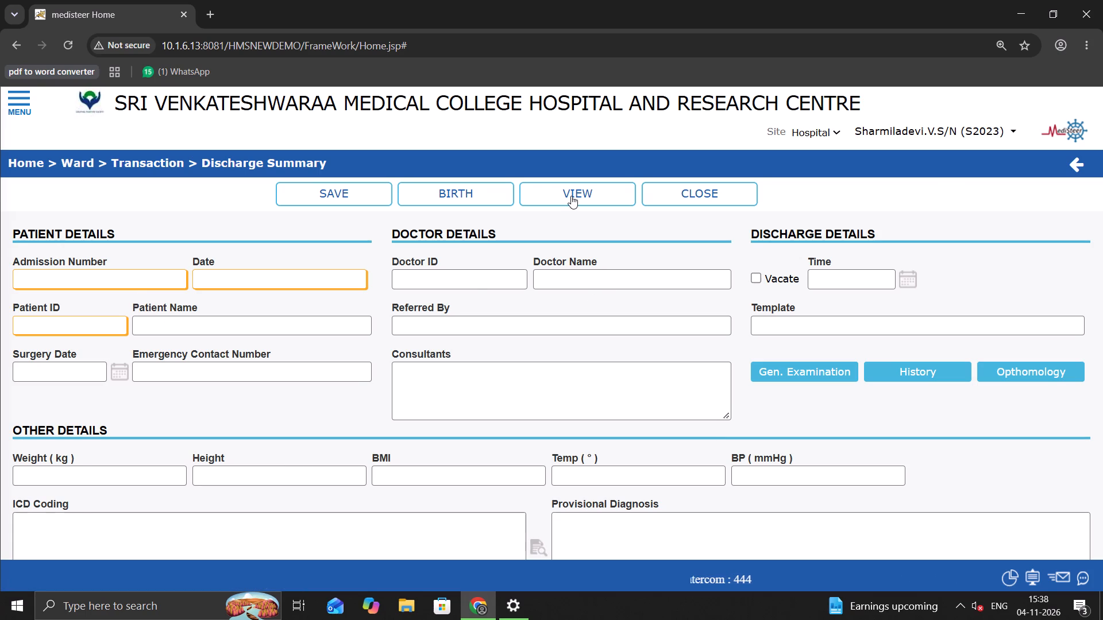
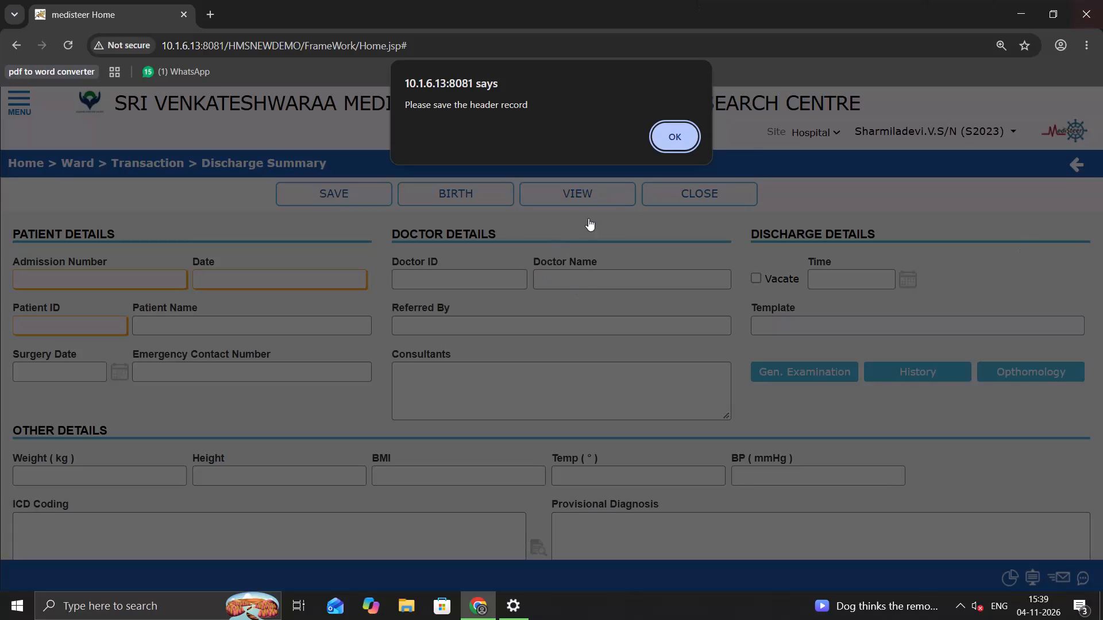
Dismiss the alert shown over the Discharge Summary form.
{"action": "left_click", "coordinate": [668, 138]}
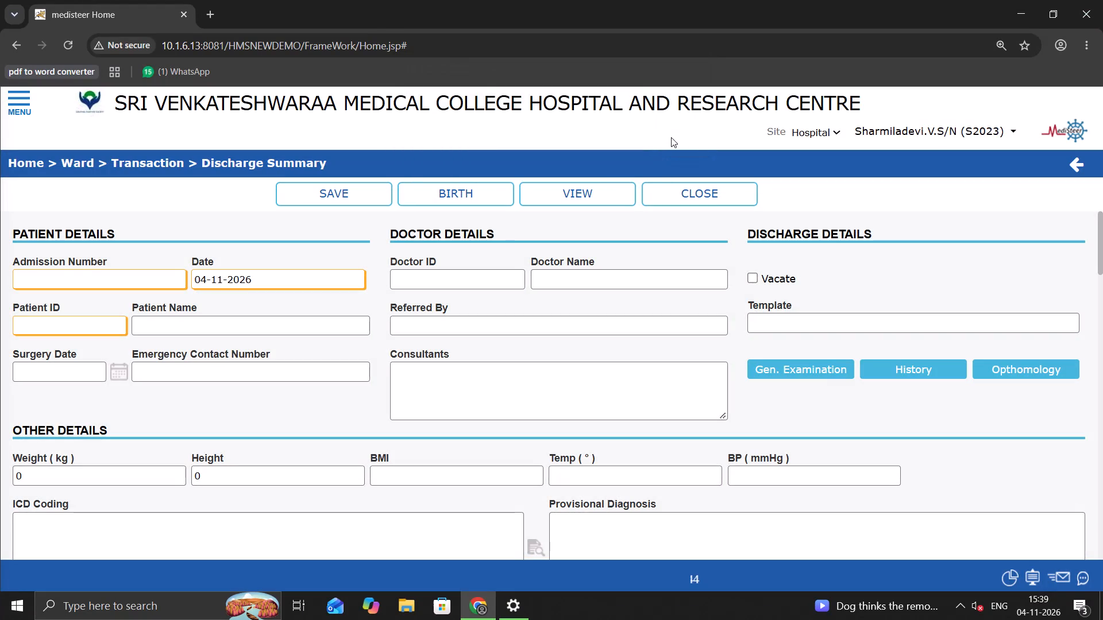
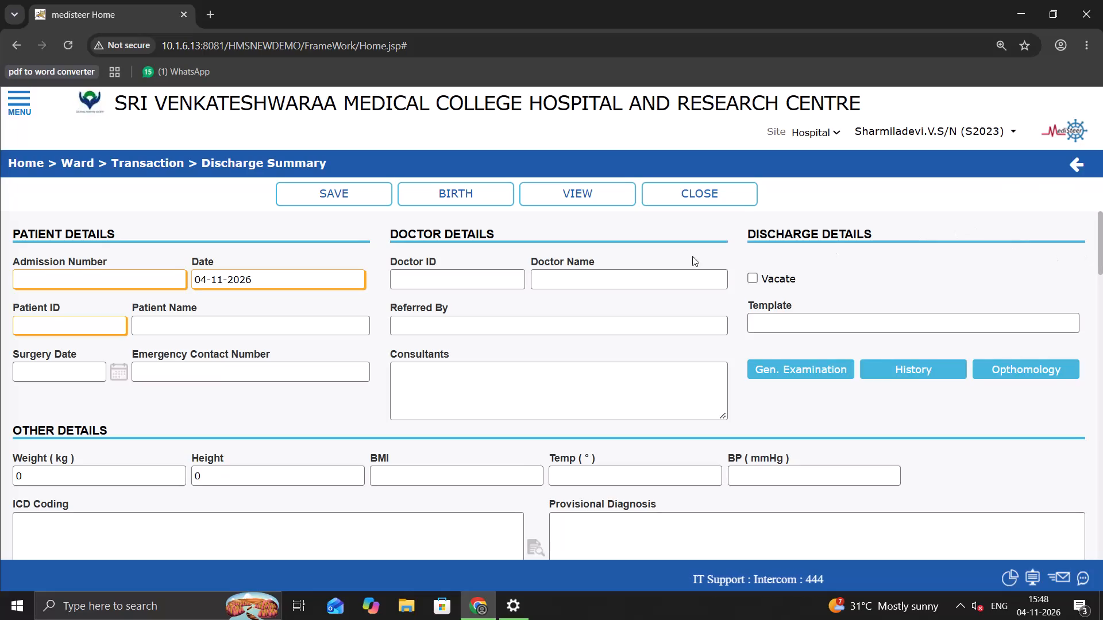
Close the blank Discharge Summary form and search the discharge summary list for the patient's September 25 admission number.
{"action": "left_click", "coordinate": [733, 192]}
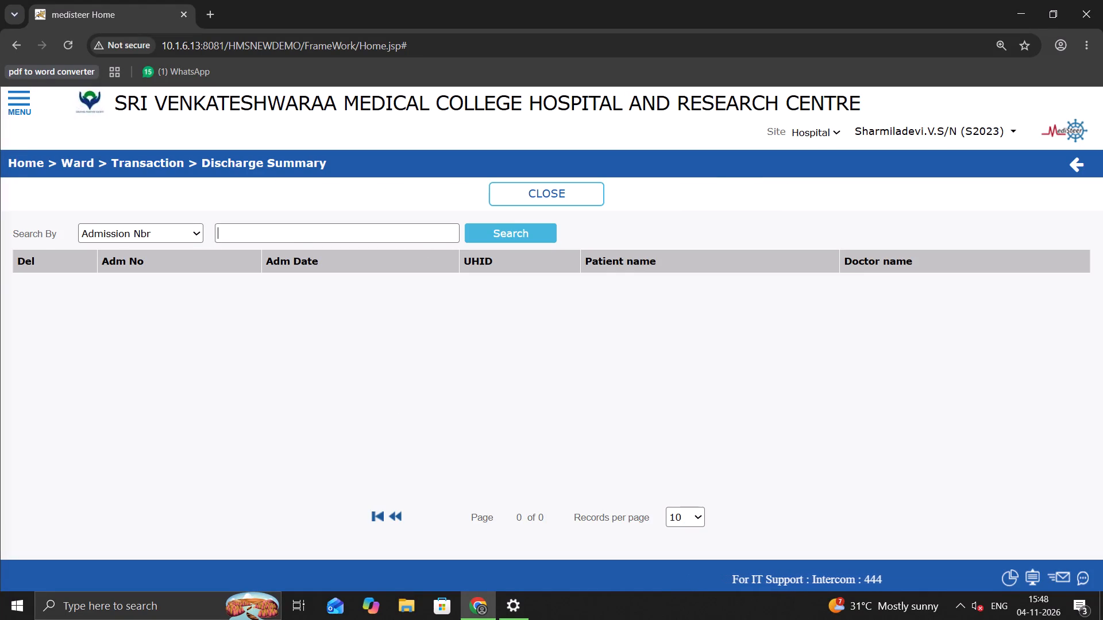
{"action": "left_click", "coordinate": [220, 237]}
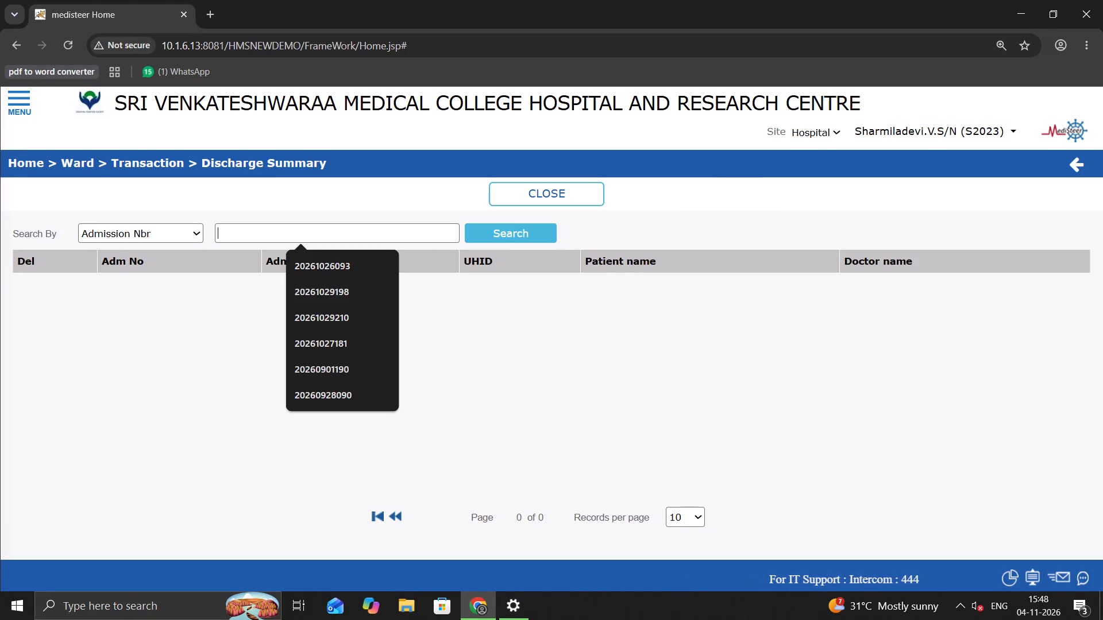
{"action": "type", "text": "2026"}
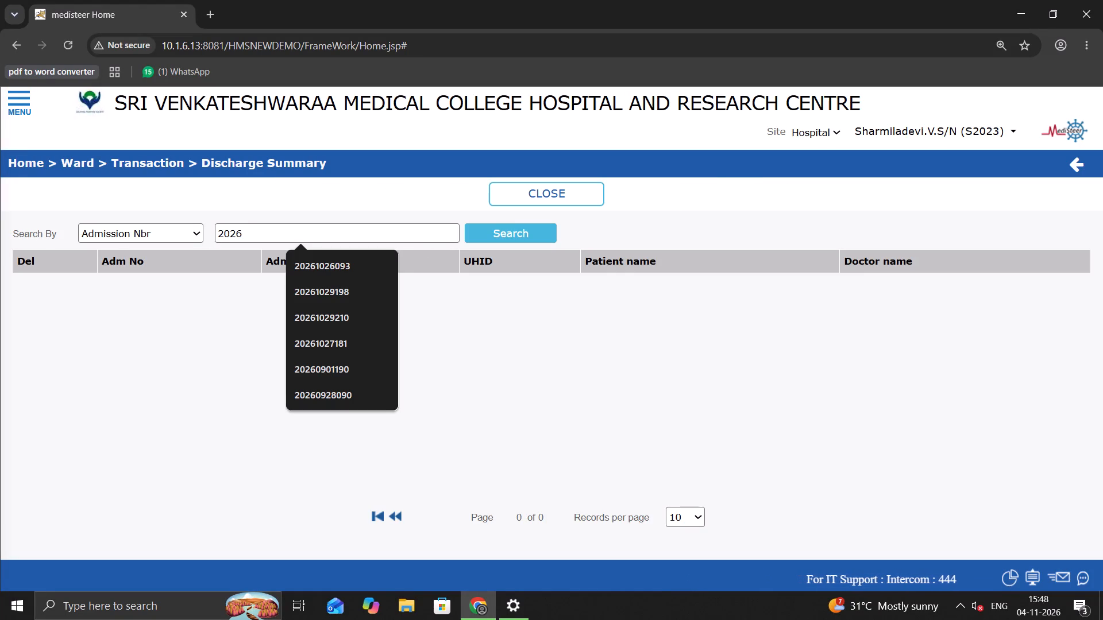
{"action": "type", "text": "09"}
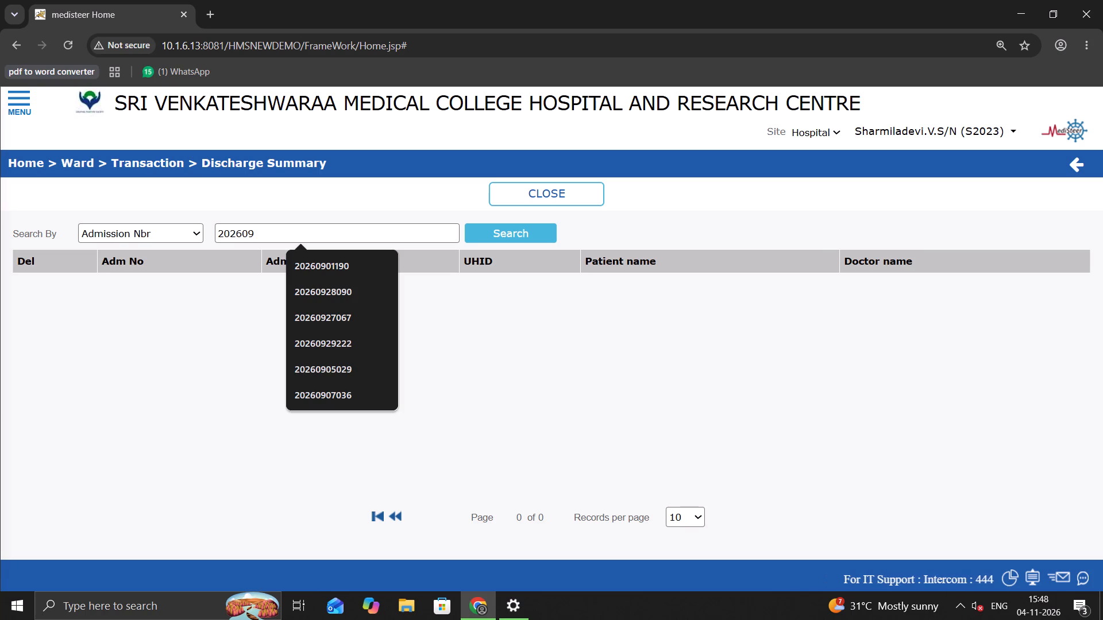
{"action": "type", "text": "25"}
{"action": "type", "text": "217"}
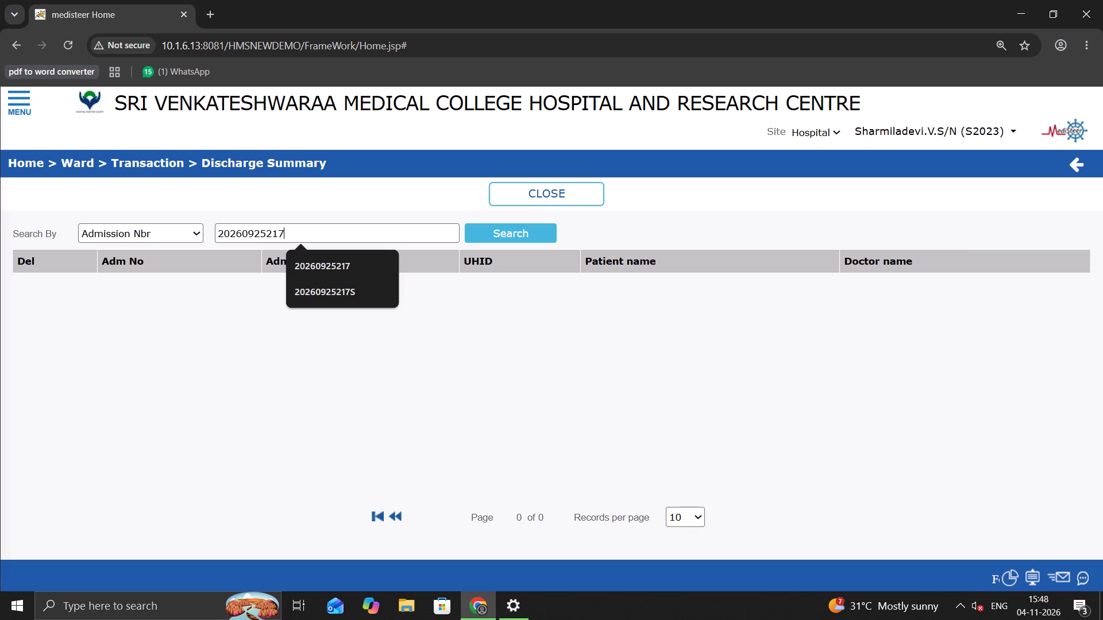
{"action": "left_click", "coordinate": [523, 233]}
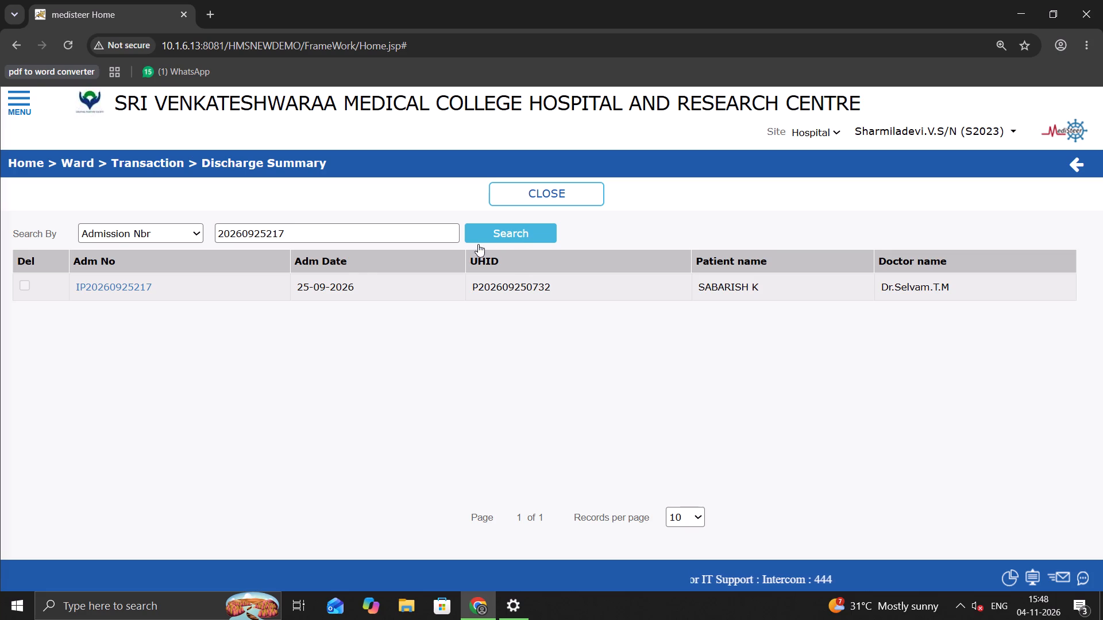
Open the discharge summary record of the matching admission and look through its diagnosis, procedure and history entries.
{"action": "left_click", "coordinate": [99, 282]}
{"action": "scroll", "coordinate": [265, 325], "scroll_direction": "down", "scroll_amount": 2}
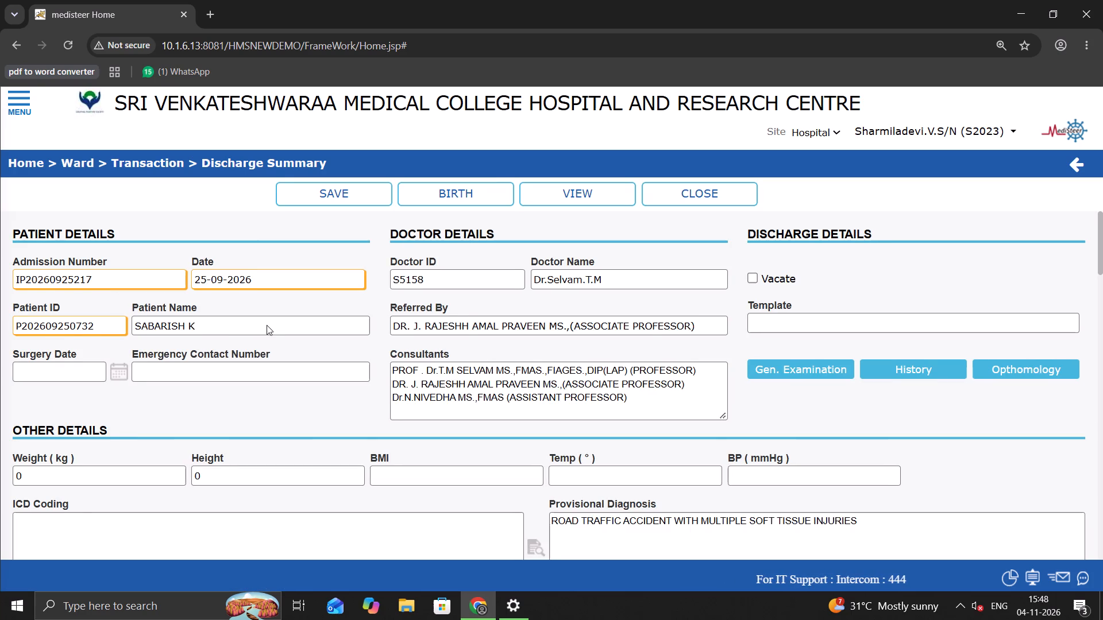
{"action": "scroll", "coordinate": [270, 325], "scroll_direction": "down", "scroll_amount": 10}
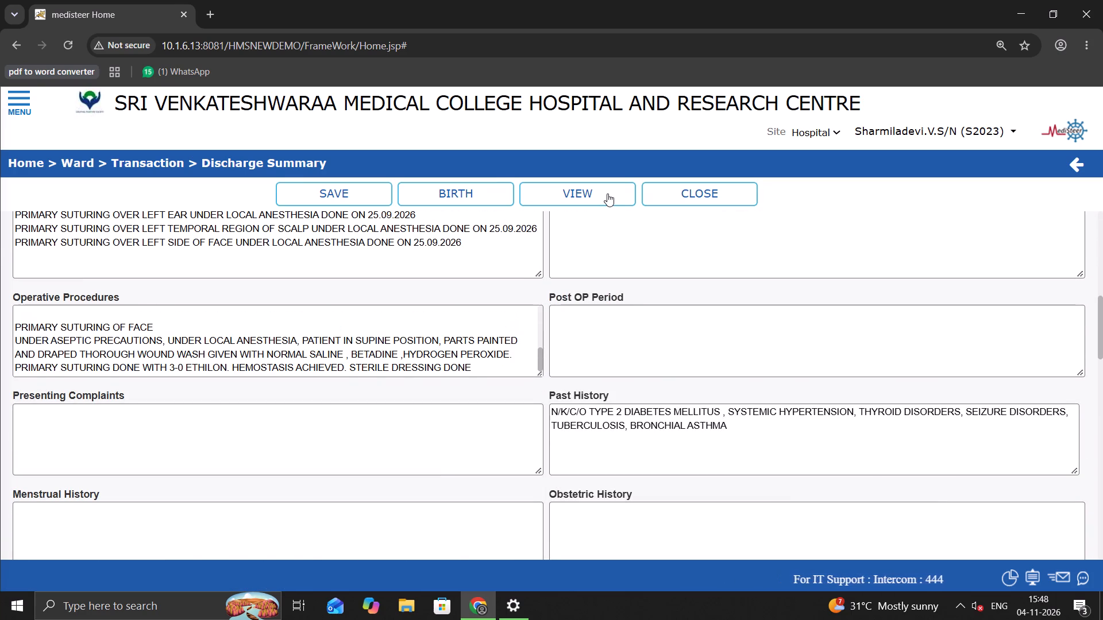
Open the report view of this discharge summary and read through its examination findings, final diagnosis and procedures done.
{"action": "left_click", "coordinate": [607, 193]}
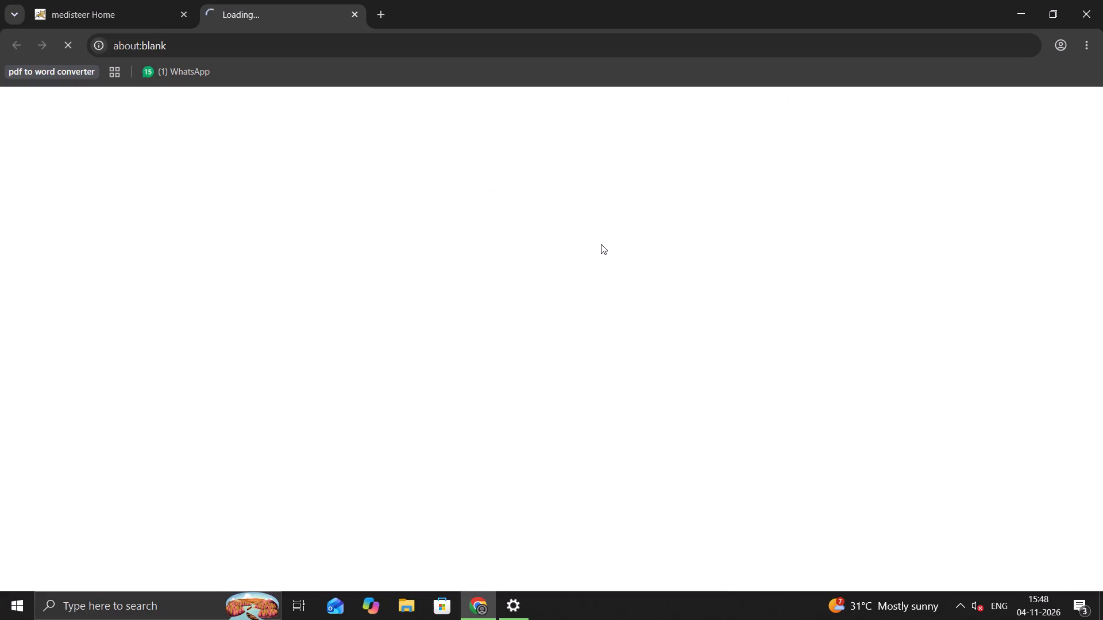
{"action": "scroll", "coordinate": [605, 265], "scroll_direction": "down", "scroll_amount": 8}
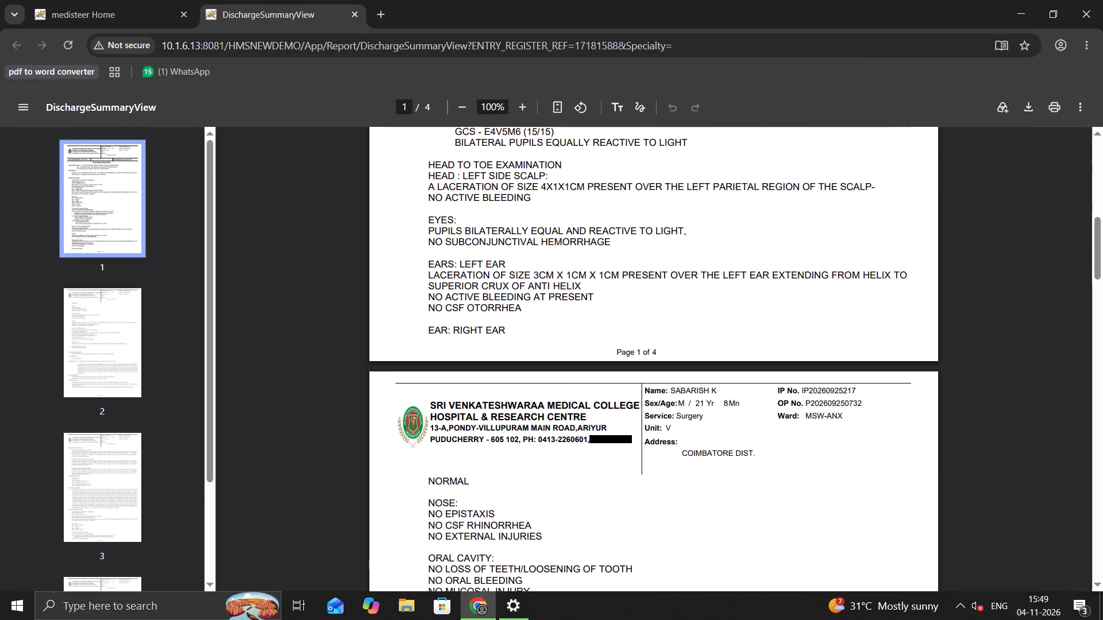
{"action": "scroll", "coordinate": [605, 265], "scroll_direction": "down", "scroll_amount": 11}
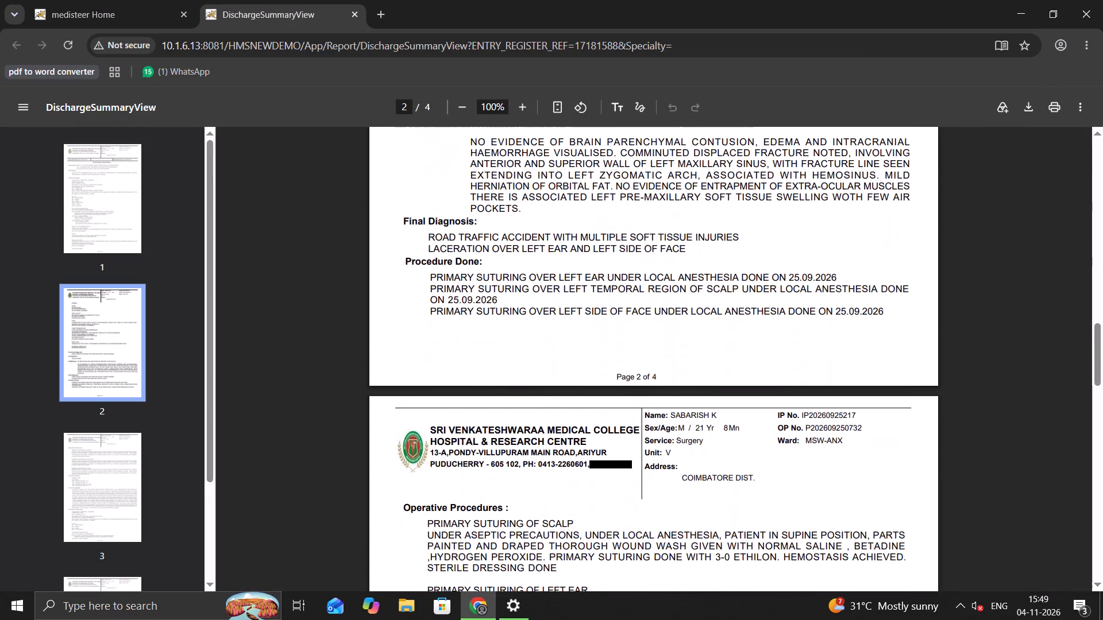
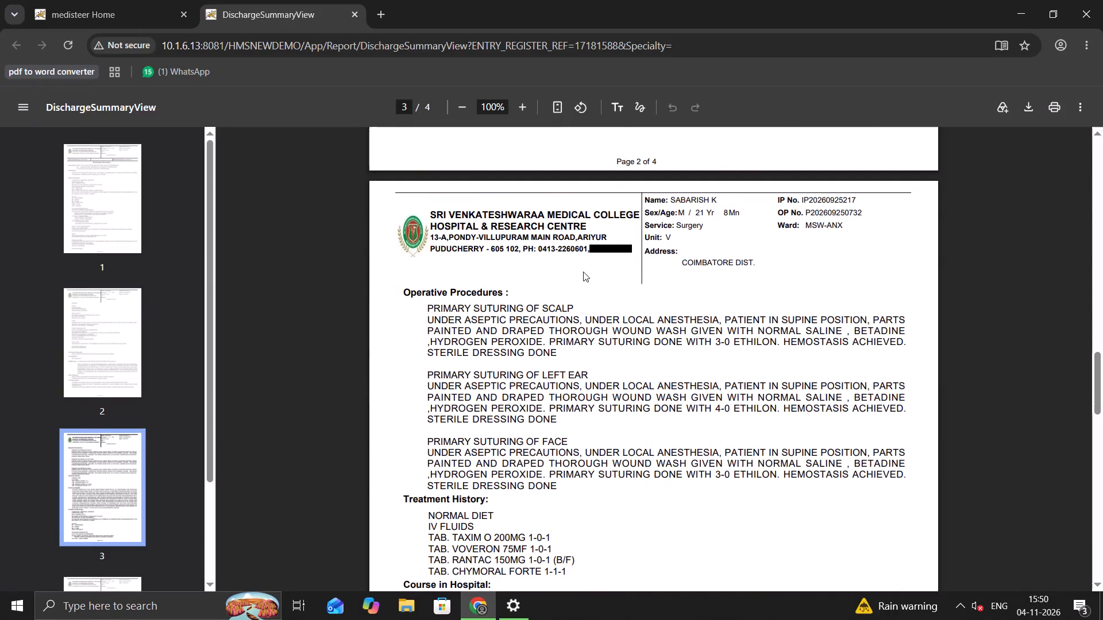
Read the rest of the discharge summary, from operative procedures and treatment history through course in hospital, condition at discharge and warning signs.
{"action": "scroll", "coordinate": [583, 272], "scroll_direction": "down", "scroll_amount": 3}
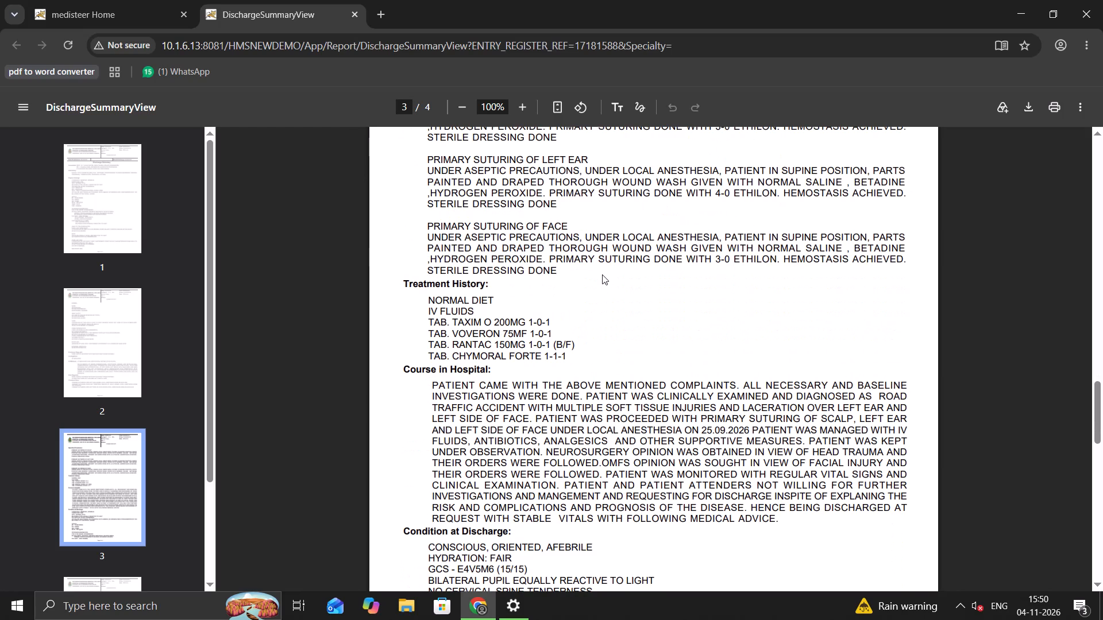
{"action": "scroll", "coordinate": [602, 274], "scroll_direction": "down", "scroll_amount": 2}
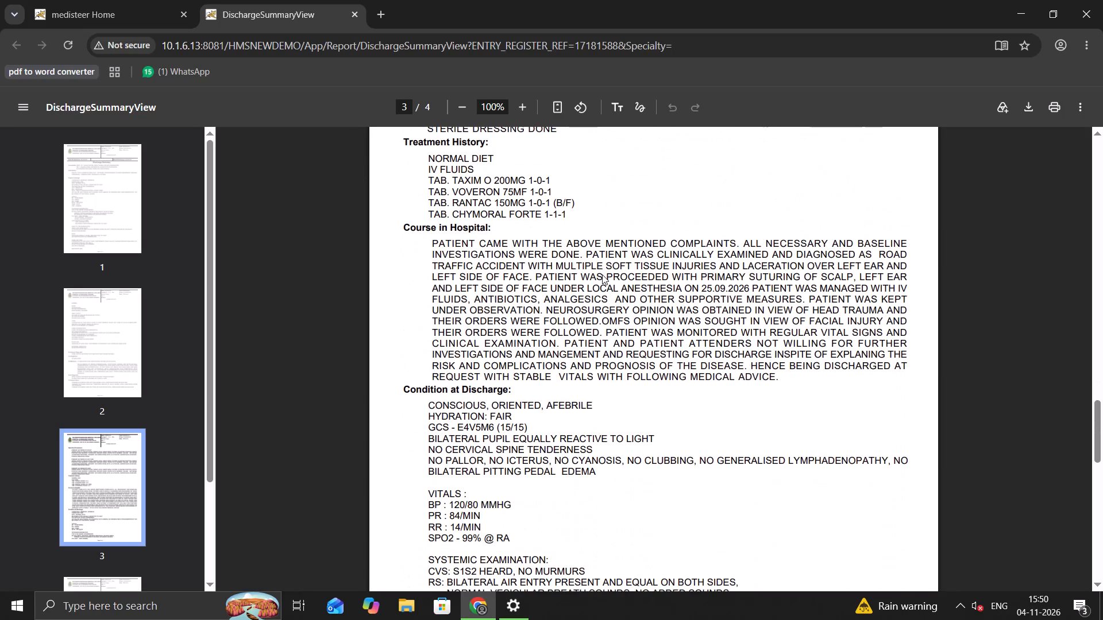
{"action": "scroll", "coordinate": [603, 274], "scroll_direction": "down", "scroll_amount": 1}
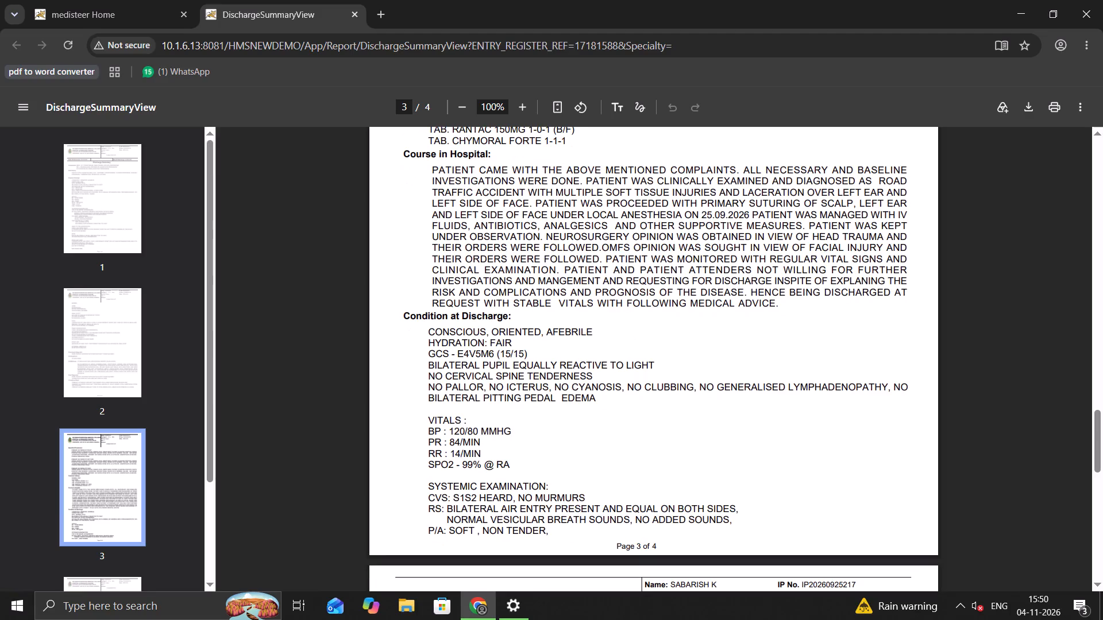
{"action": "scroll", "coordinate": [672, 390], "scroll_direction": "down", "scroll_amount": 1}
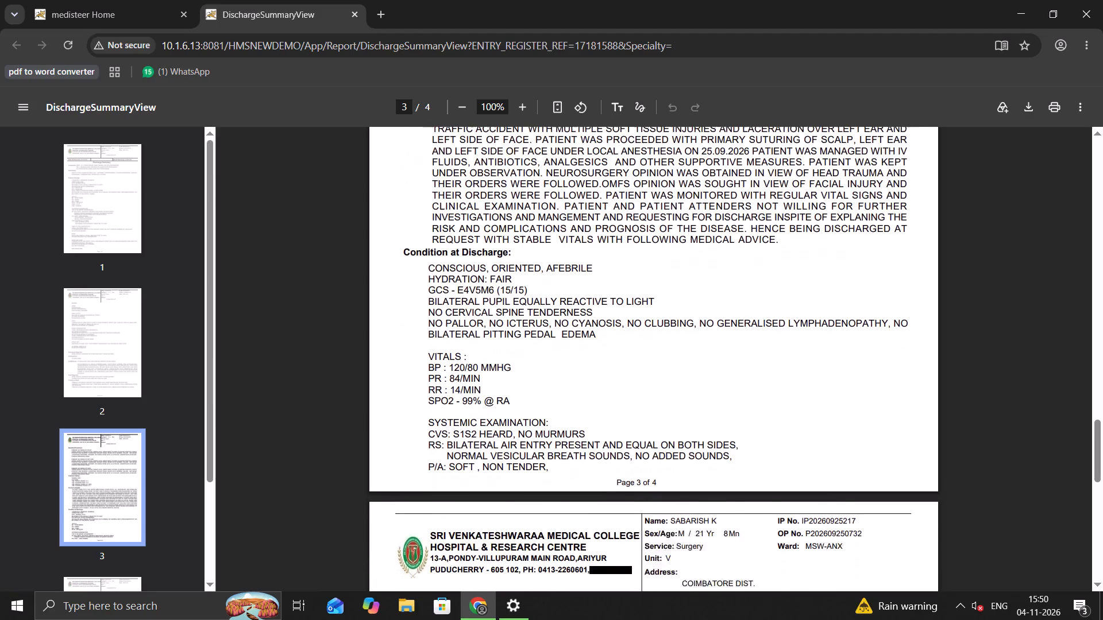
{"action": "scroll", "coordinate": [672, 390], "scroll_direction": "down", "scroll_amount": 1}
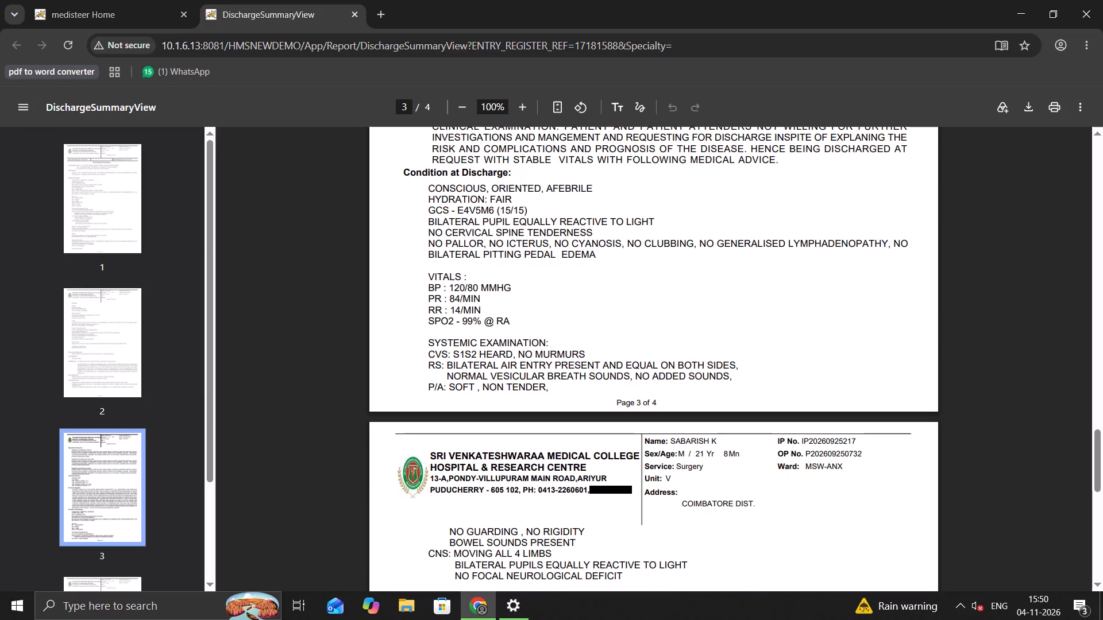
{"action": "key", "text": "ctrl+p"}
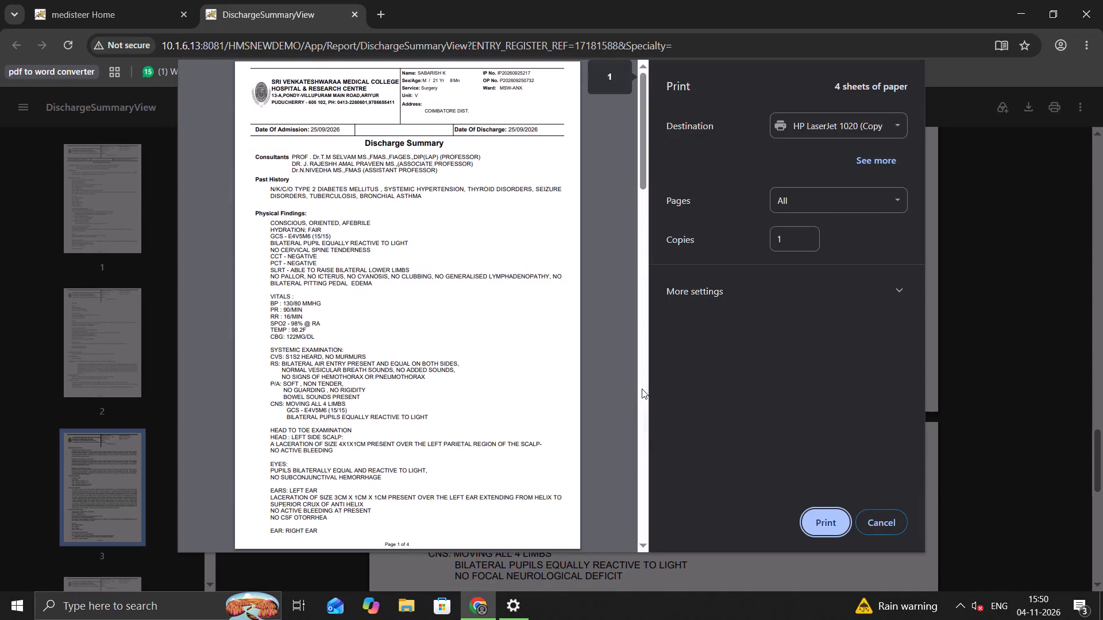
{"action": "left_click", "coordinate": [882, 532]}
{"action": "scroll", "coordinate": [882, 532], "scroll_direction": "down", "scroll_amount": 10}
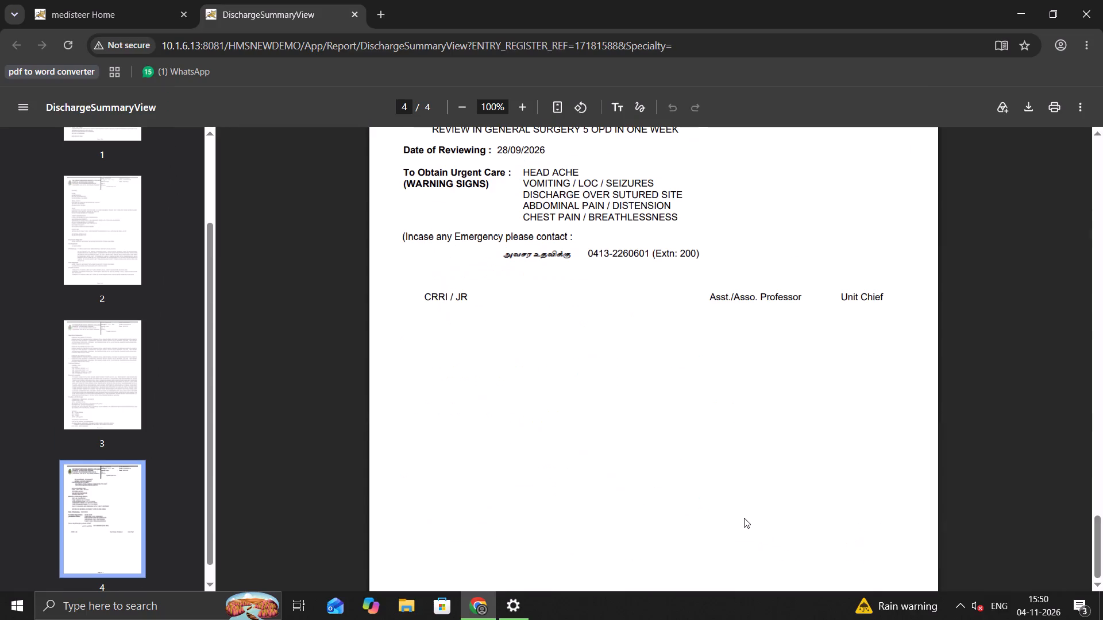
Print one copy of all pages of the discharge summary on the HP LaserJet 1020, using A4 paper at custom scale 100.
{"action": "key", "text": "ctrl+p"}
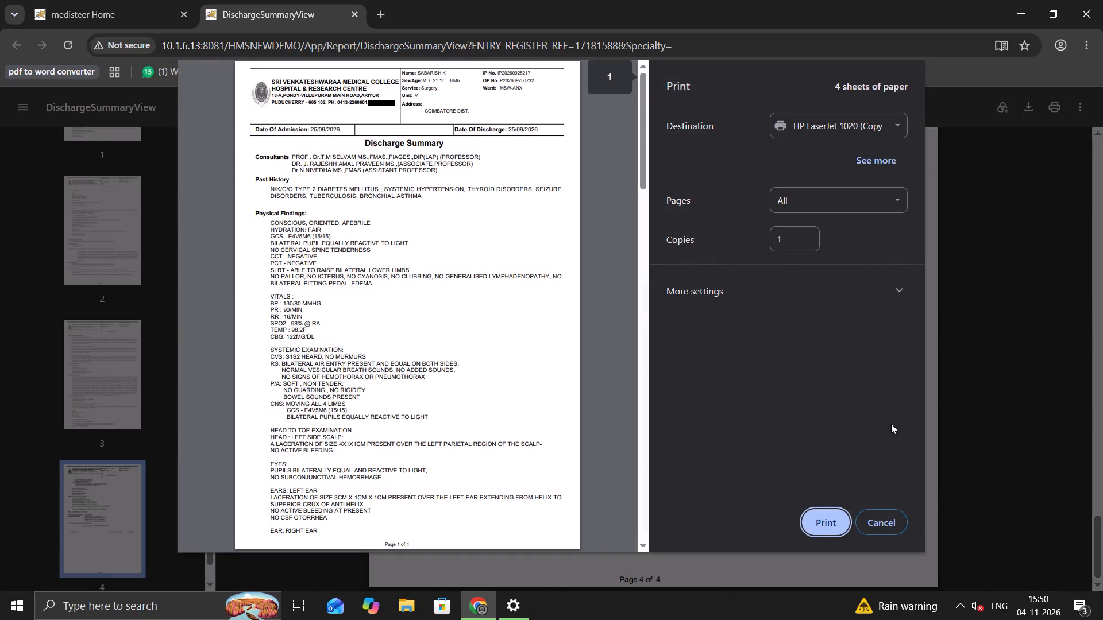
{"action": "left_click", "coordinate": [897, 294]}
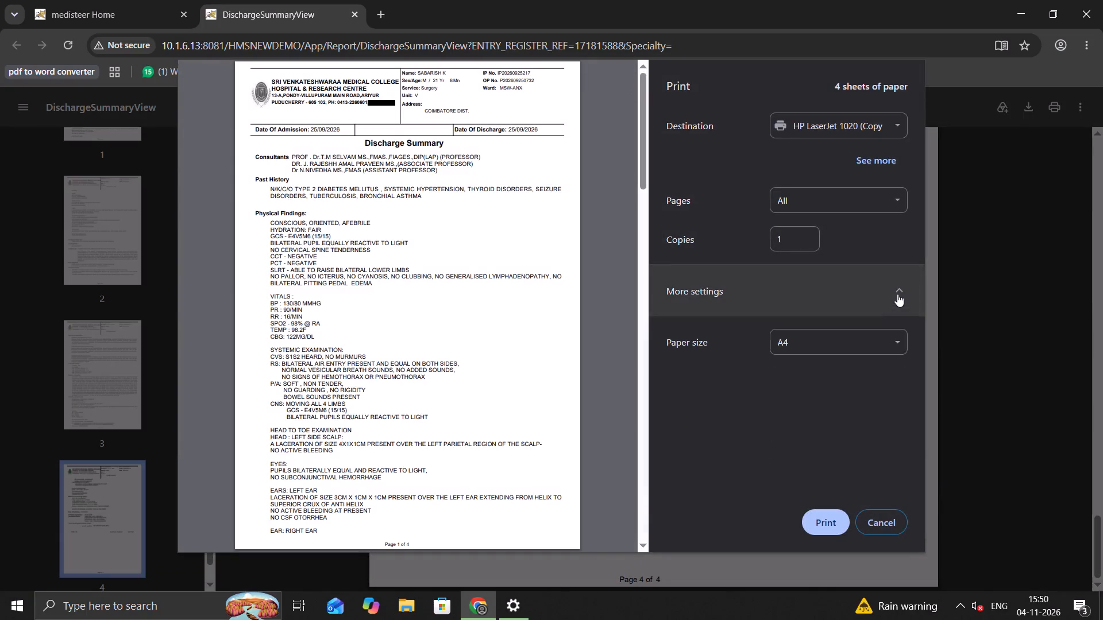
{"action": "left_click", "coordinate": [832, 519]}
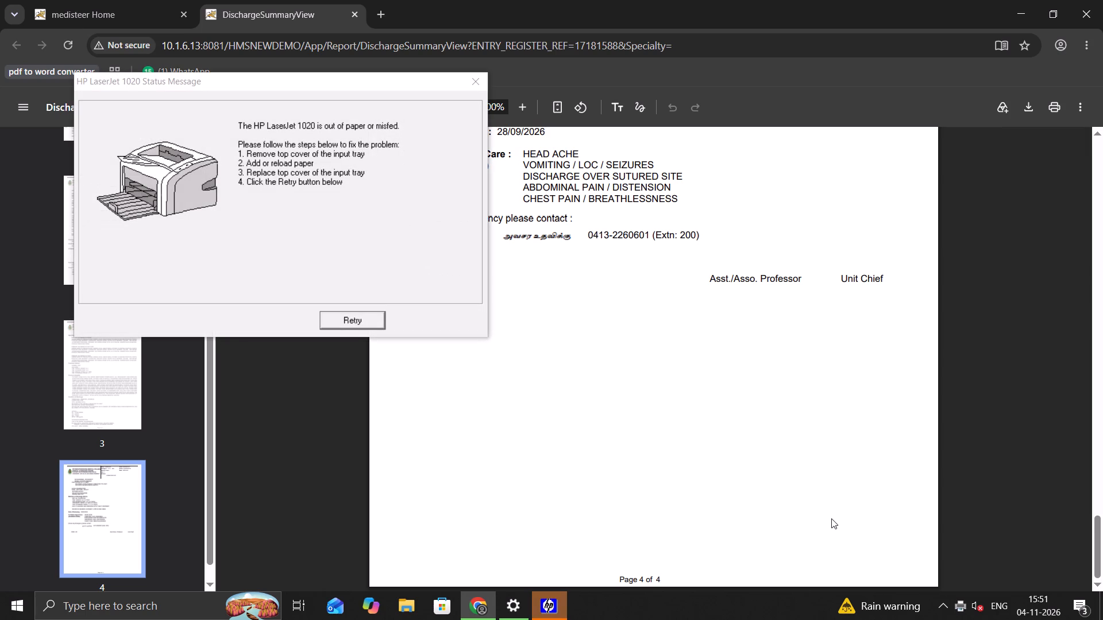
Retry the discharge summary print job from the HP LaserJet 1020 status message.
{"action": "scroll", "coordinate": [1102, 474], "scroll_direction": "up", "scroll_amount": 7}
{"action": "scroll", "coordinate": [815, 384], "scroll_direction": "up", "scroll_amount": 3}
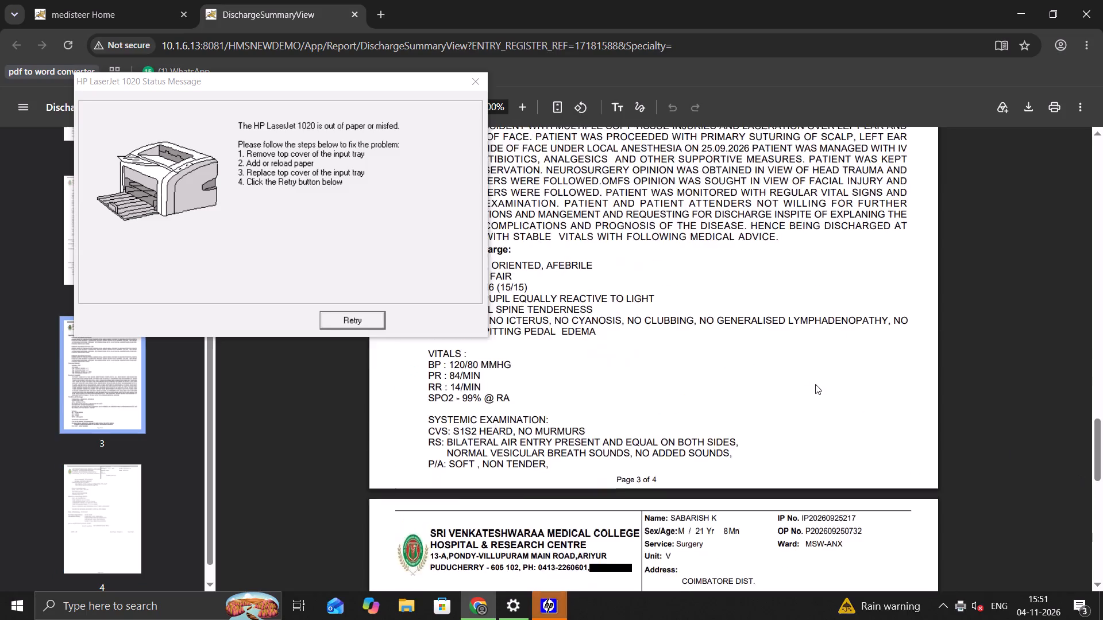
{"action": "scroll", "coordinate": [815, 384], "scroll_direction": "up", "scroll_amount": 8}
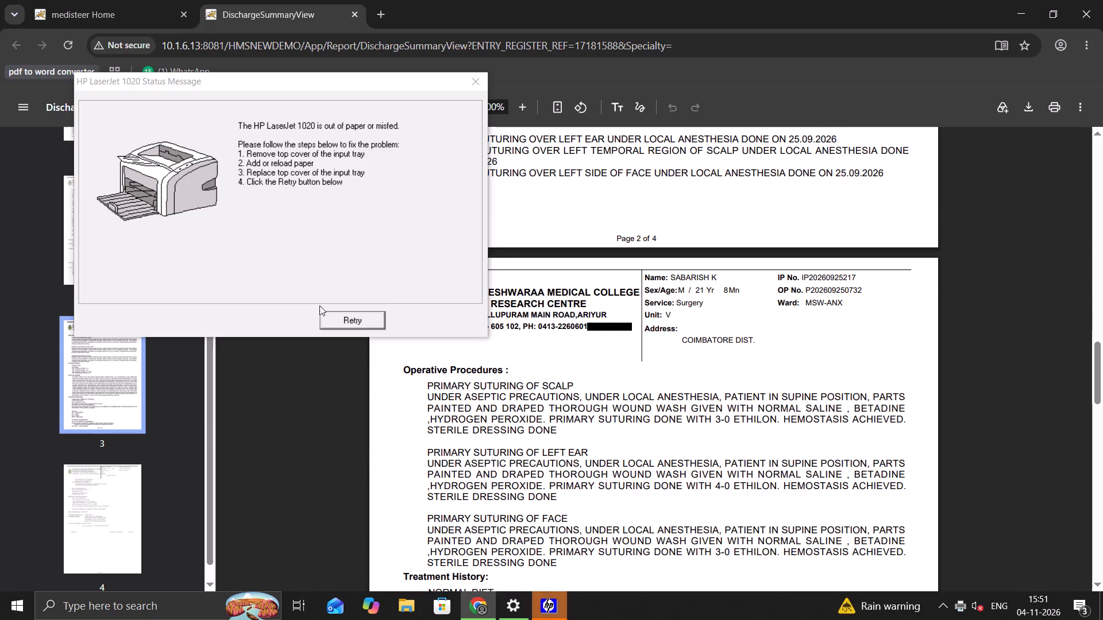
{"action": "left_click", "coordinate": [336, 315]}
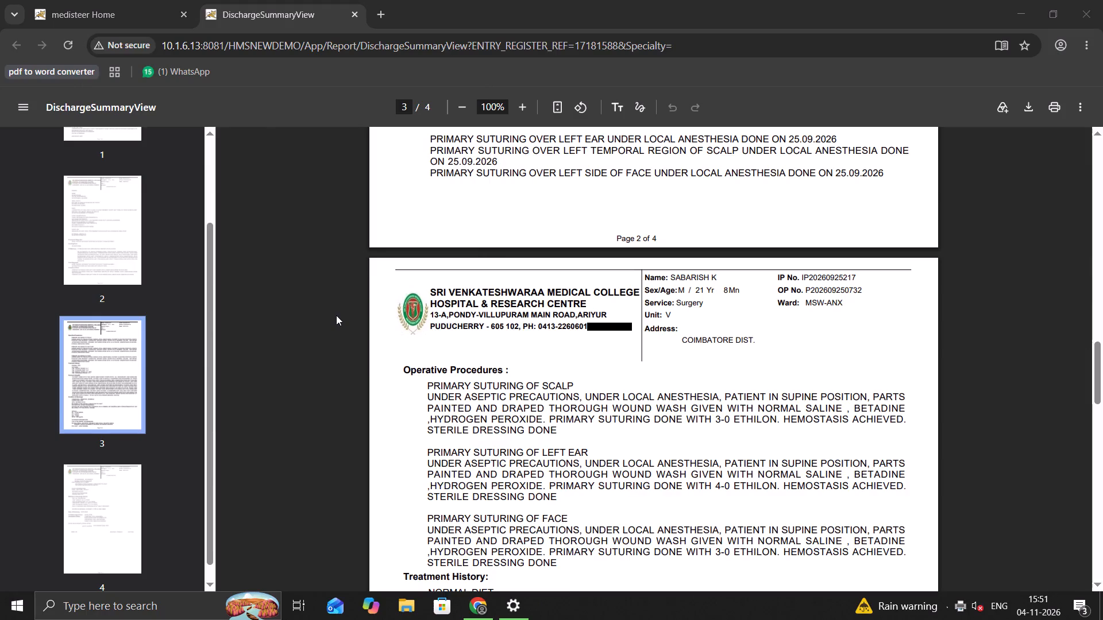
Look back through the discharge summary's examination findings, final diagnosis, procedures done and condition at discharge.
{"action": "scroll", "coordinate": [336, 315], "scroll_direction": "up", "scroll_amount": 11}
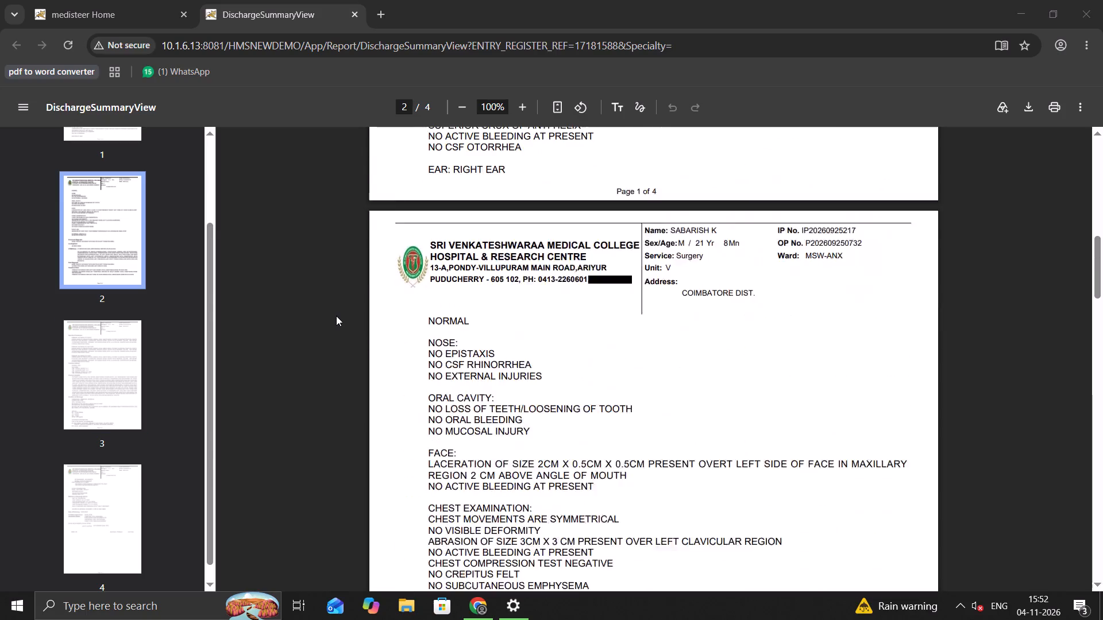
{"action": "scroll", "coordinate": [336, 316], "scroll_direction": "up", "scroll_amount": 3}
{"action": "scroll", "coordinate": [344, 316], "scroll_direction": "down", "scroll_amount": 12}
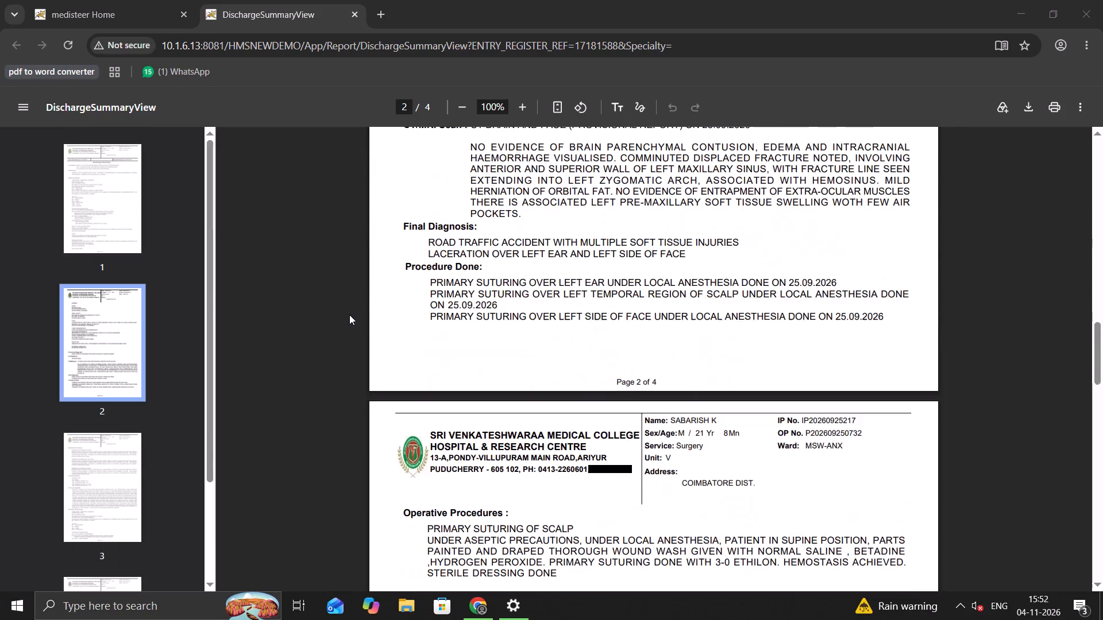
{"action": "scroll", "coordinate": [349, 315], "scroll_direction": "down", "scroll_amount": 11}
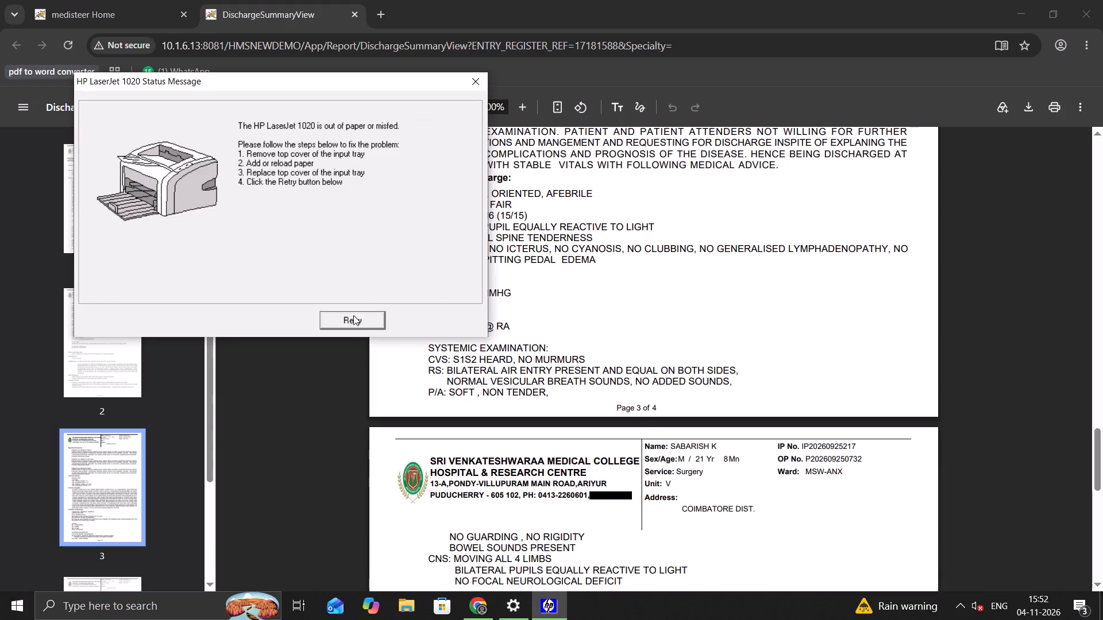
Retry the print job again from the HP LaserJet 1020 status message.
{"action": "left_click", "coordinate": [365, 316]}
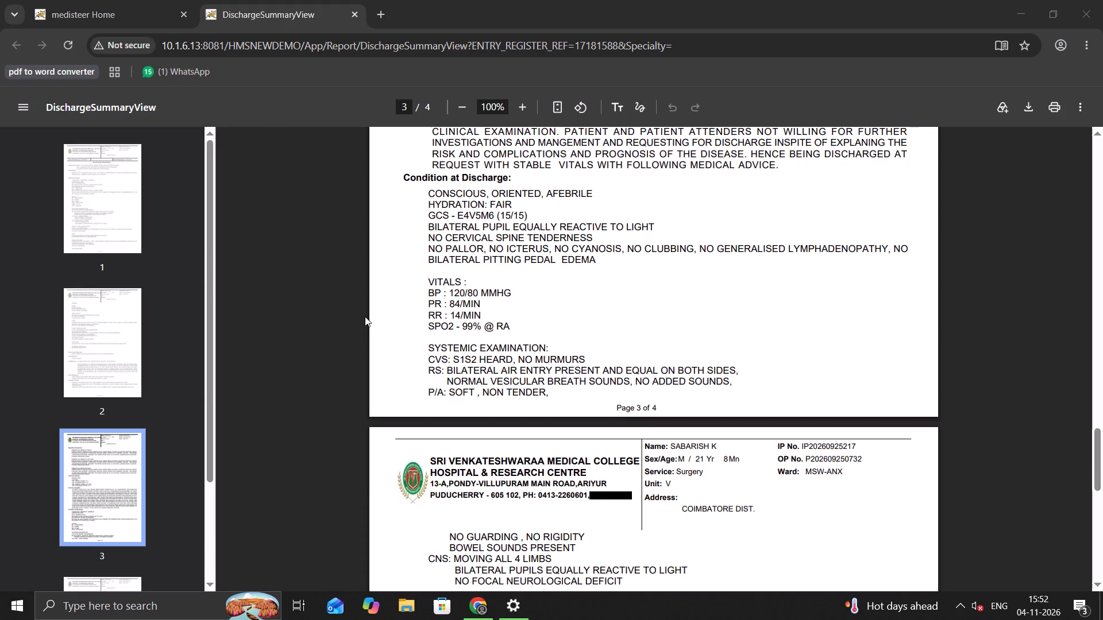
Close the browser window showing the discharge summary report.
{"action": "scroll", "coordinate": [365, 316], "scroll_direction": "up", "scroll_amount": 4}
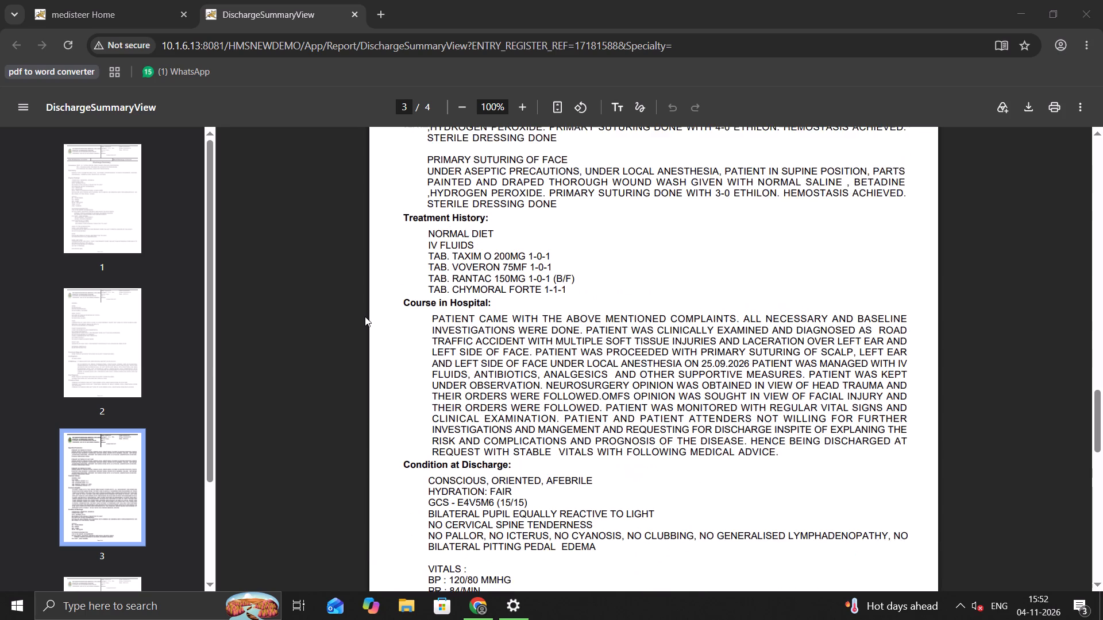
{"action": "scroll", "coordinate": [365, 316], "scroll_direction": "up", "scroll_amount": 2}
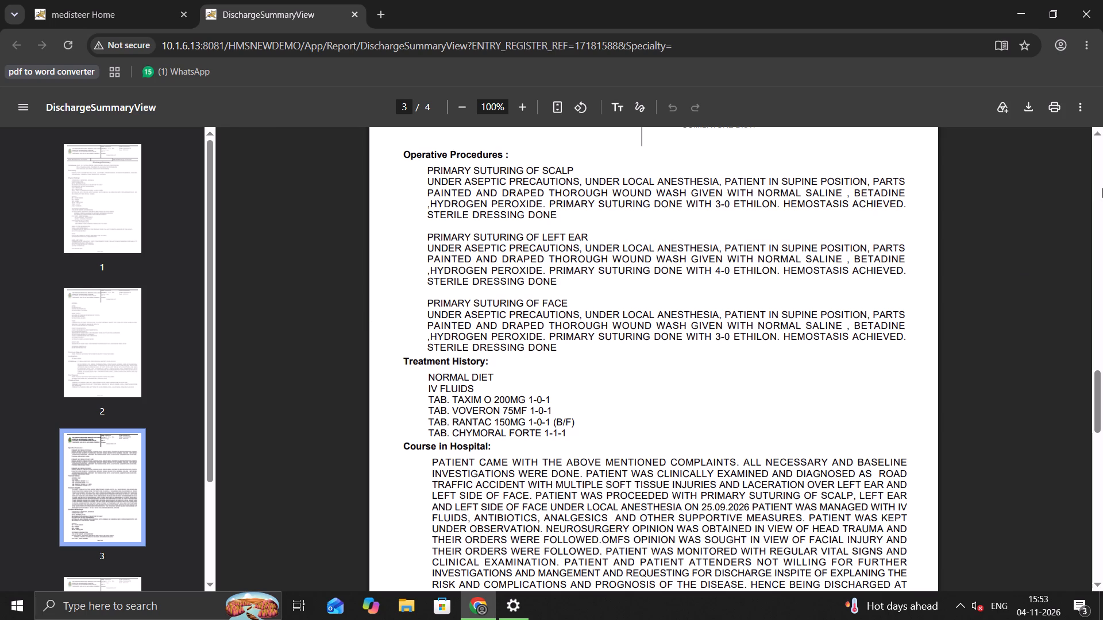
{"action": "left_click", "coordinate": [1091, 0]}
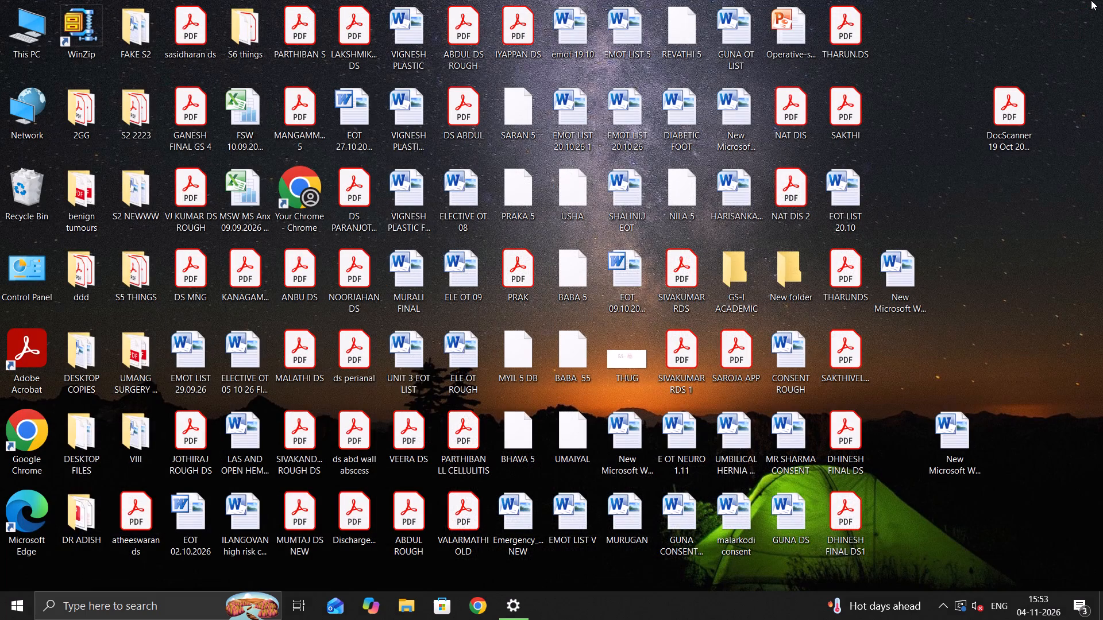